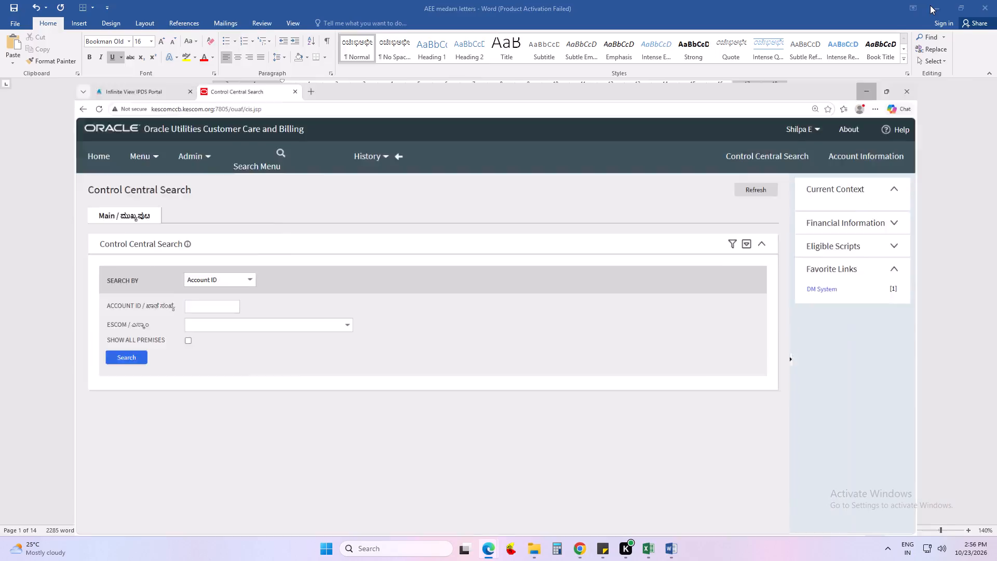
triple_click(930, 5)
double_click(930, 5)
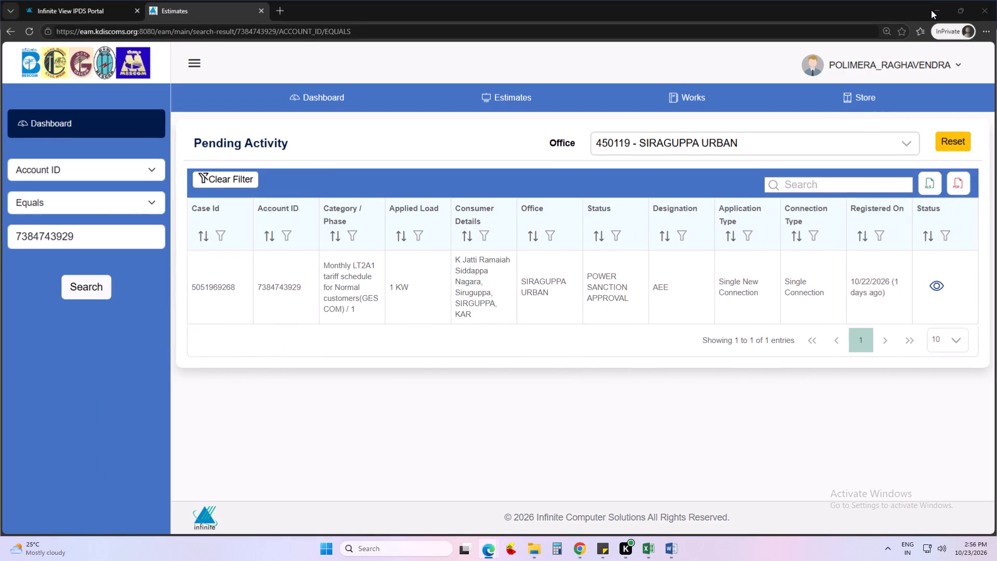
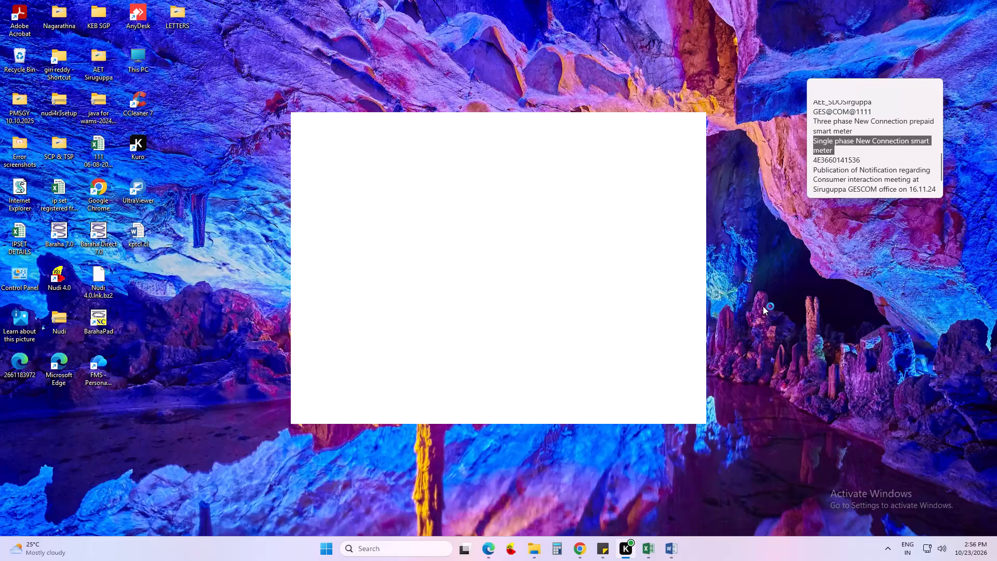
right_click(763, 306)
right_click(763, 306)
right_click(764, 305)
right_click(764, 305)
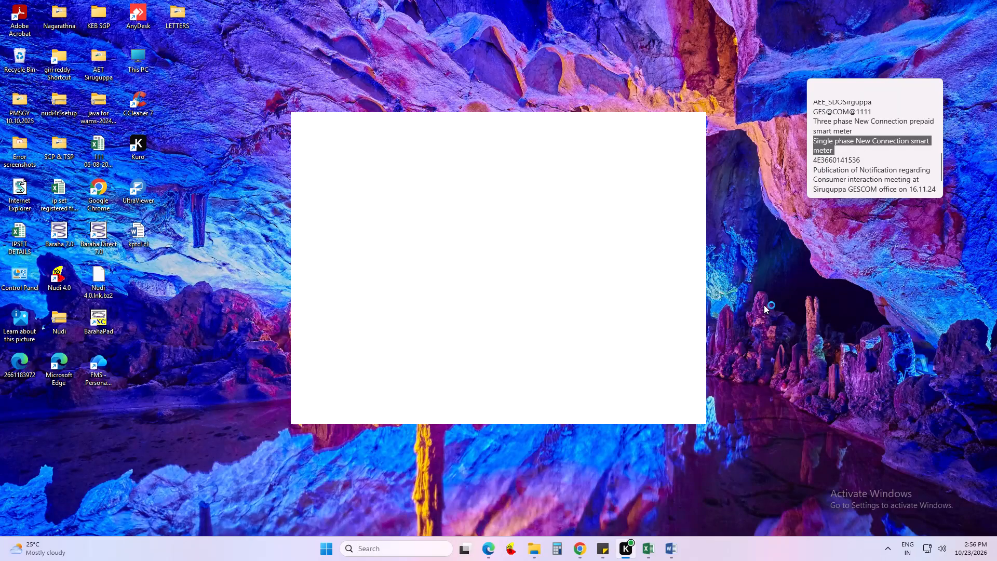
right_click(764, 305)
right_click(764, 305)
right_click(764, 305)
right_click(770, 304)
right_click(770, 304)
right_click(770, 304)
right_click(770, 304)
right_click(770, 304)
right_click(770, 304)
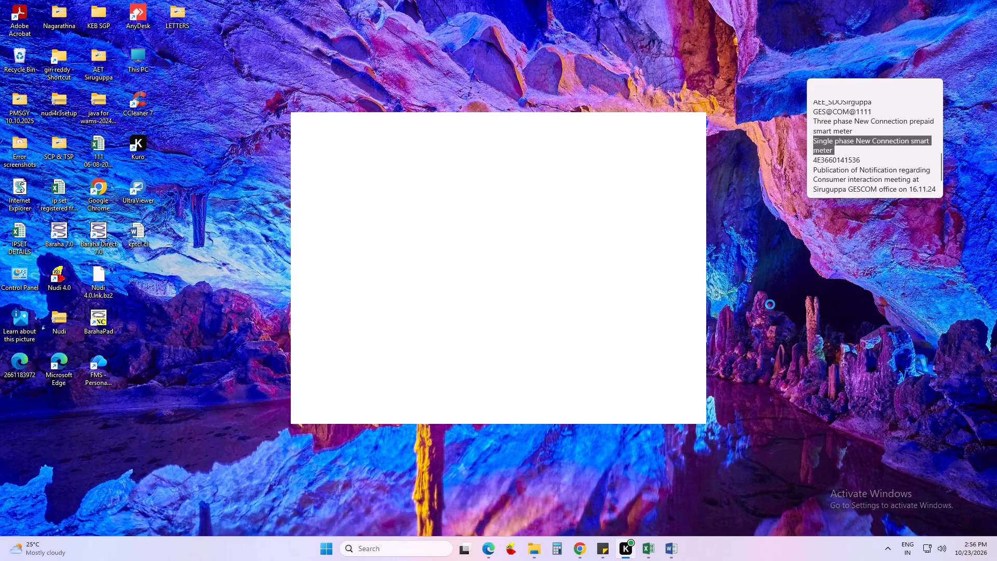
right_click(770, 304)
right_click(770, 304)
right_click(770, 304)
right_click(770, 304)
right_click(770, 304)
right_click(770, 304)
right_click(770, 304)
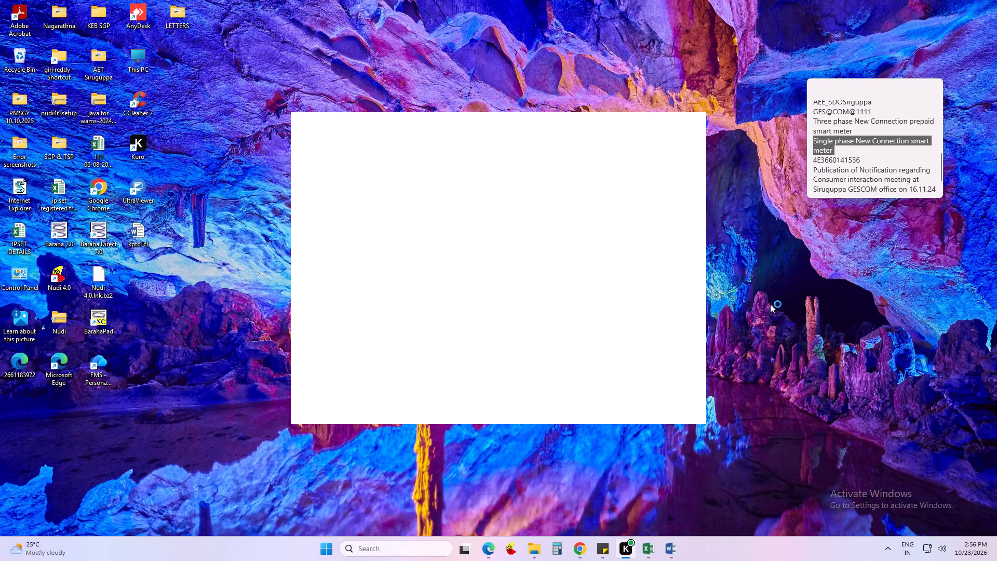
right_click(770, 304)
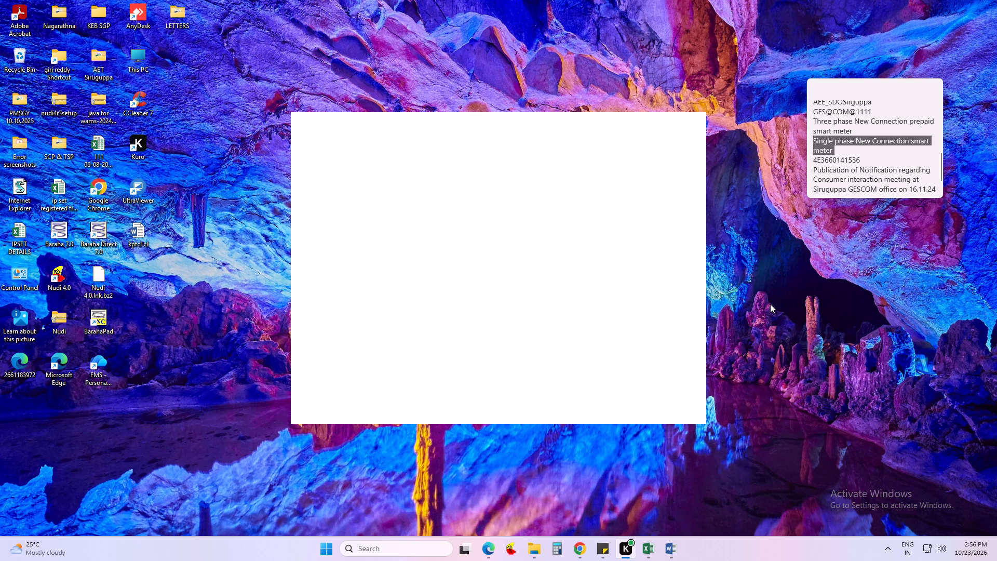
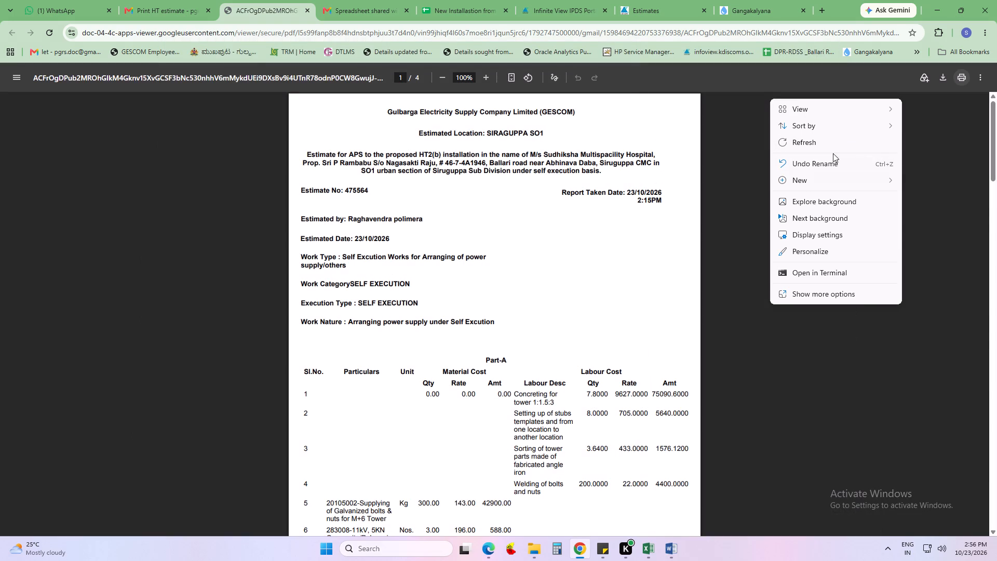
Bring up the print settings for the Sudhiksha Multispacility Hospital estimate PDF and open the choices for which pages to print.
key("Escape")
left_click_drag(963, 76, 969, 81)
left_click(964, 75)
left_click(826, 142)
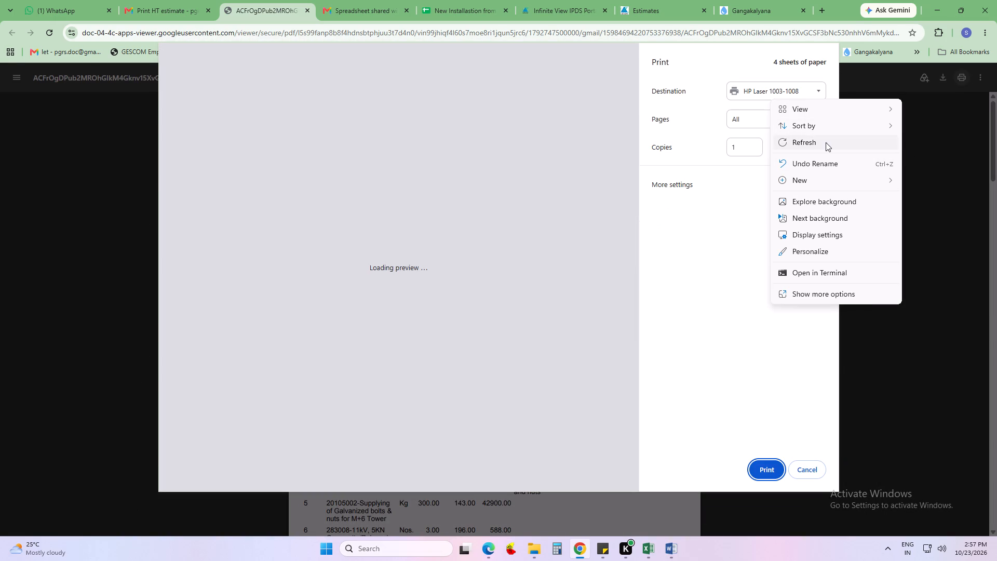
left_click(755, 118)
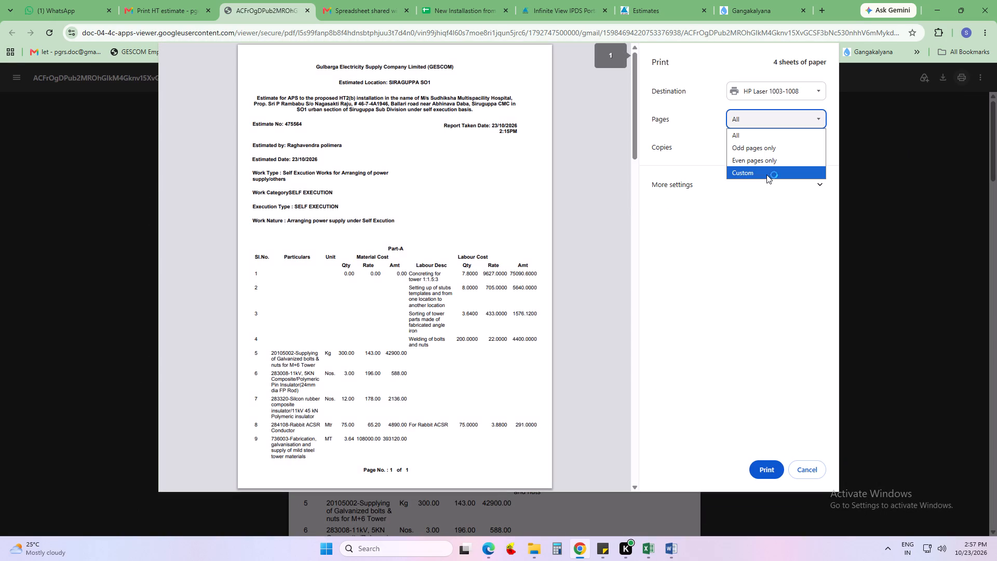
Print only the odd pages of estimate 475564 on the HP Laser 1003-1008 printer.
left_click(766, 175)
key("1")
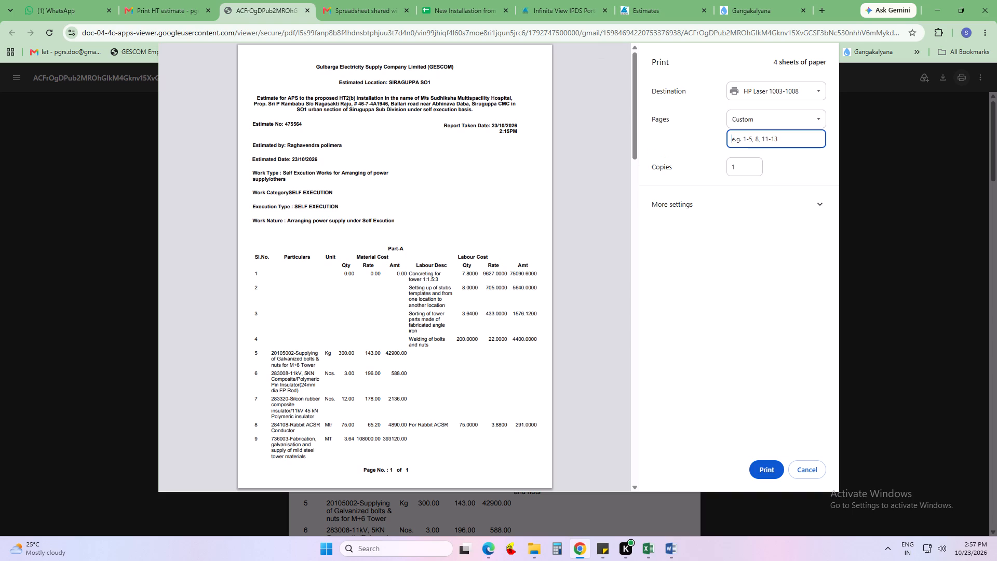
left_click(763, 119)
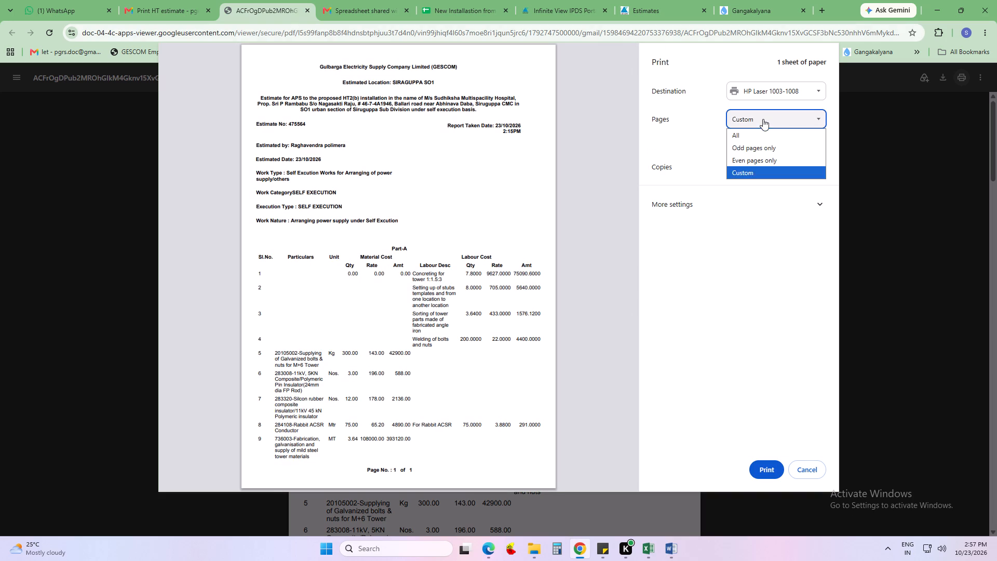
left_click(778, 151)
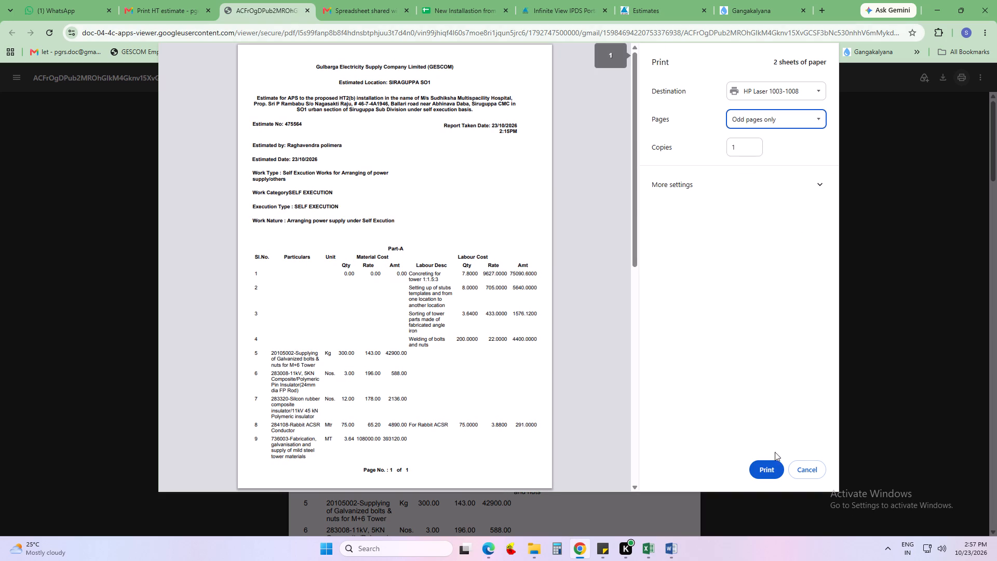
left_click(772, 472)
left_click(629, 250)
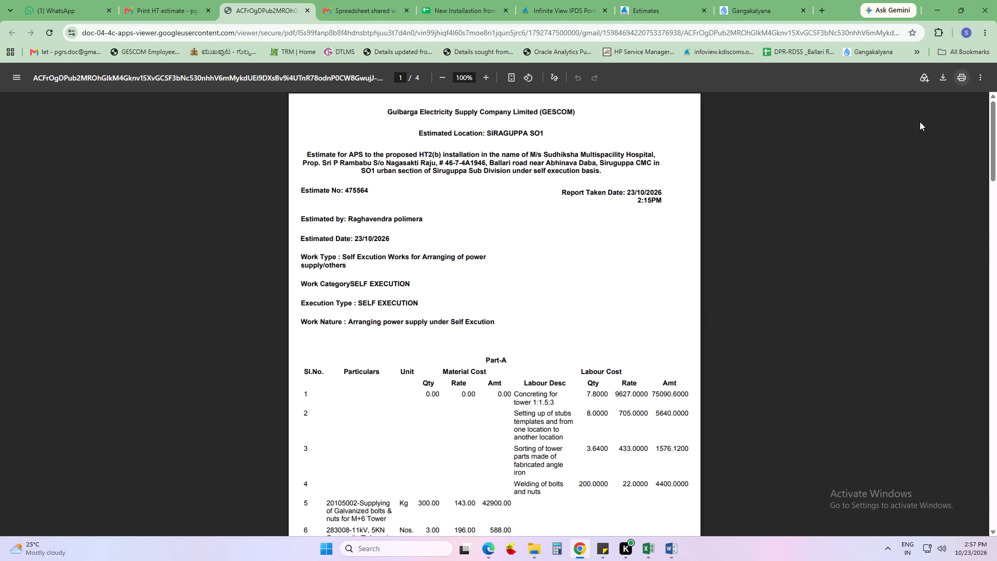
Start another print of the same estimate and open the choice of pages to print.
left_click(955, 76)
left_click(771, 119)
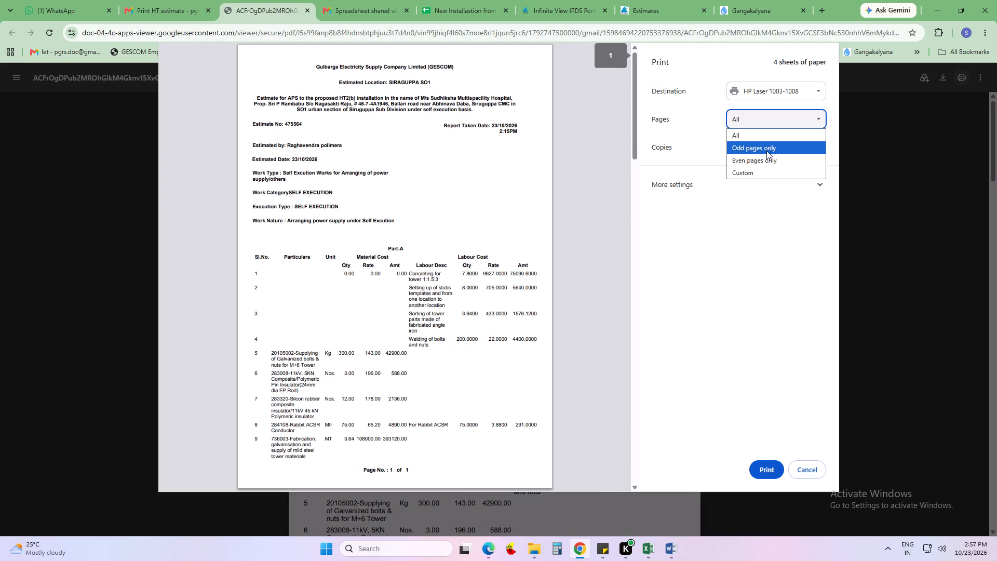
Print only the even pages of estimate 475564 on the HP Laser 1003-1008 printer.
left_click(764, 161)
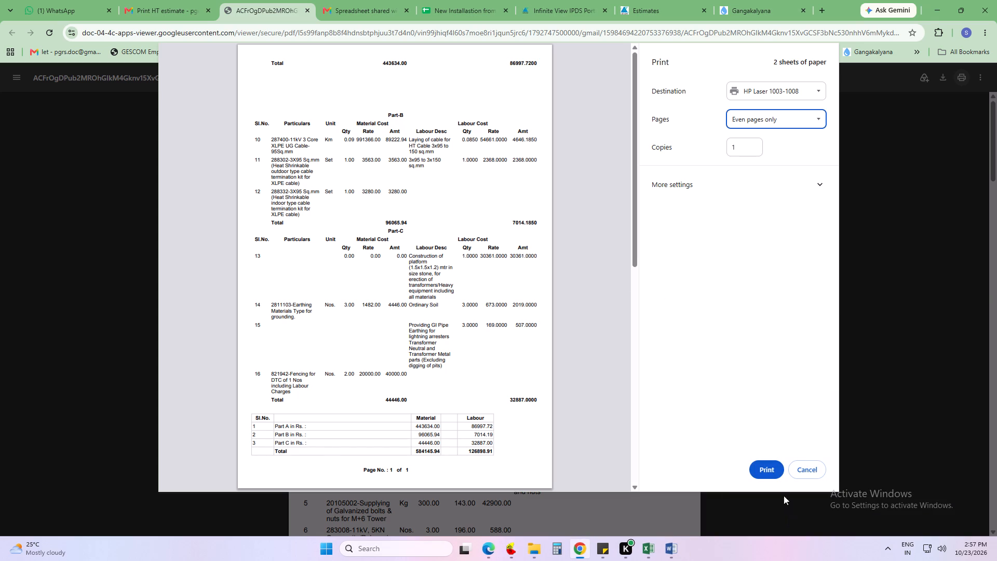
left_click(770, 475)
left_click(590, 295)
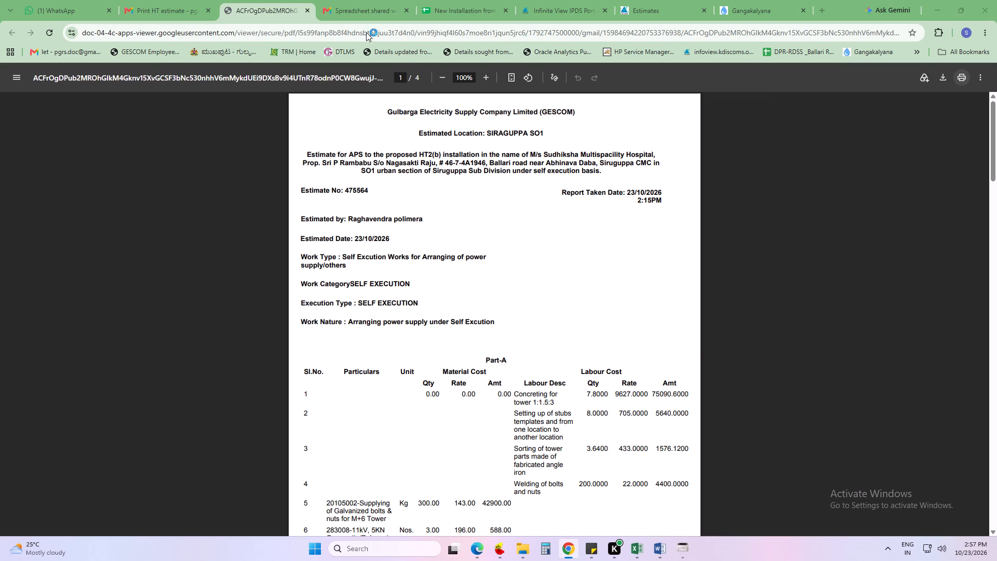
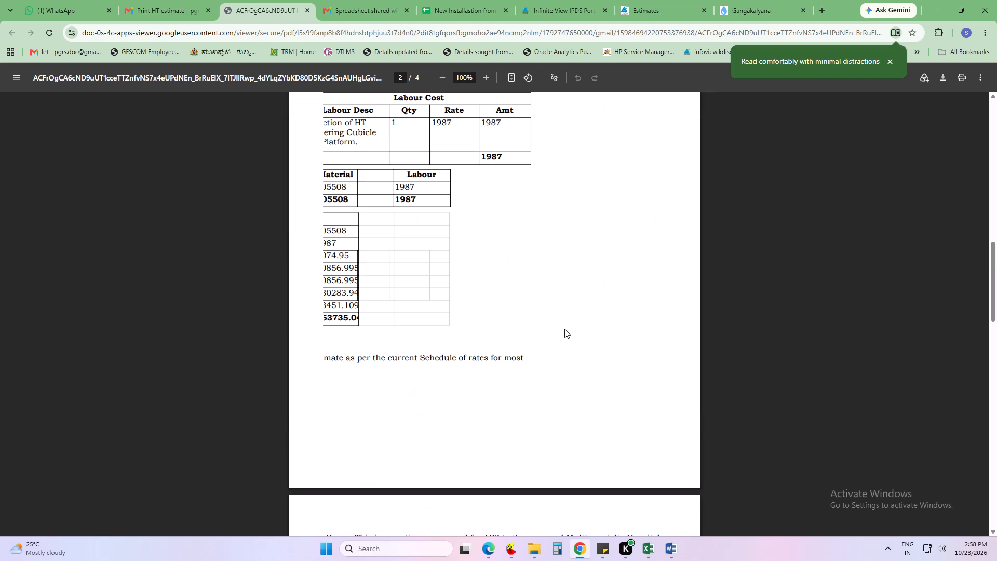
Open the print settings for the hospital's four-page estimate PDF.
left_click(959, 76)
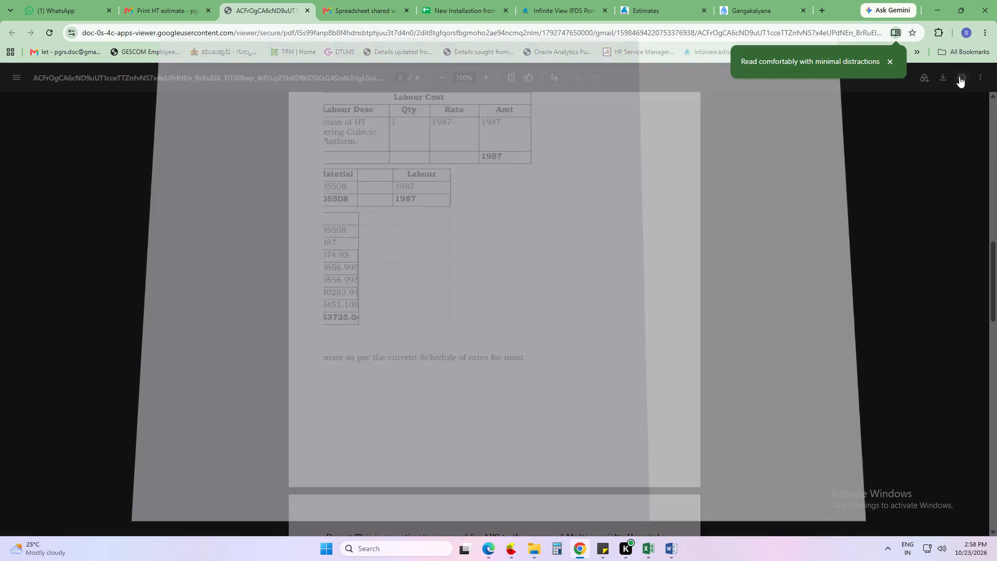
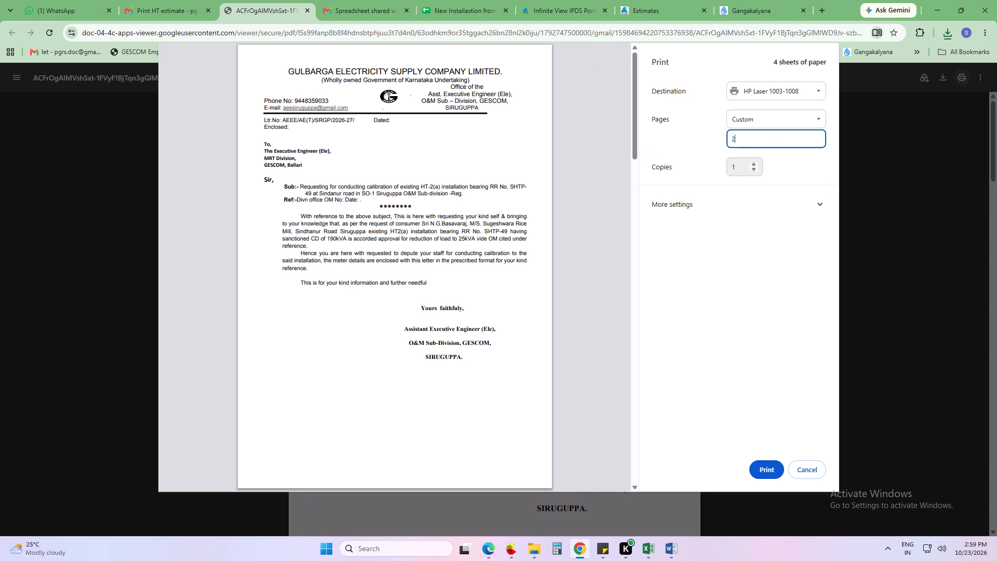
Apply 2 as the custom page range so that only page 2 of the PDF is selected for printing.
left_click(365, 289)
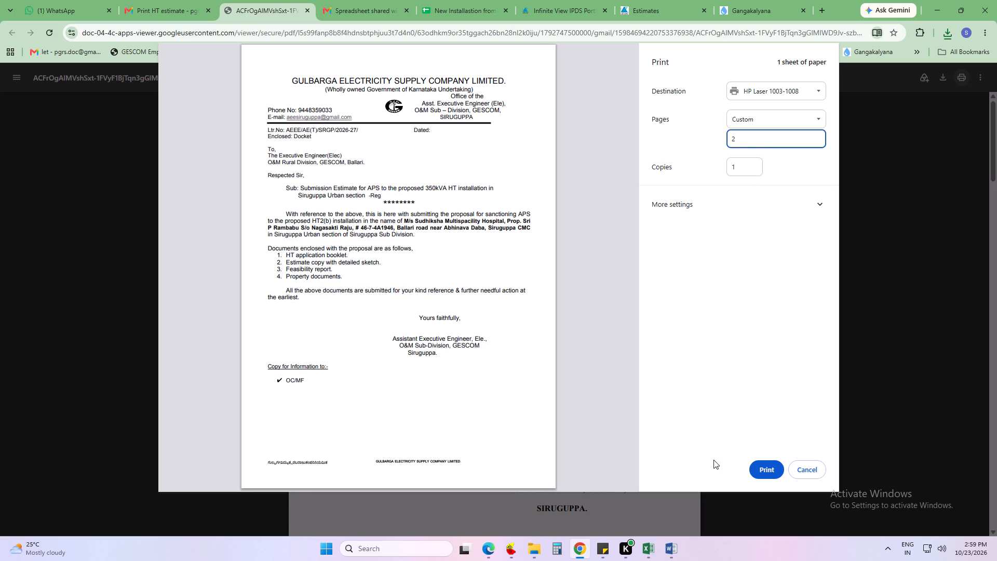
Print page 2 of the PDF, the hospital's 350kVA HT installation estimate submission letter, as one copy on the HP Laser 1003-1008.
left_click(759, 469)
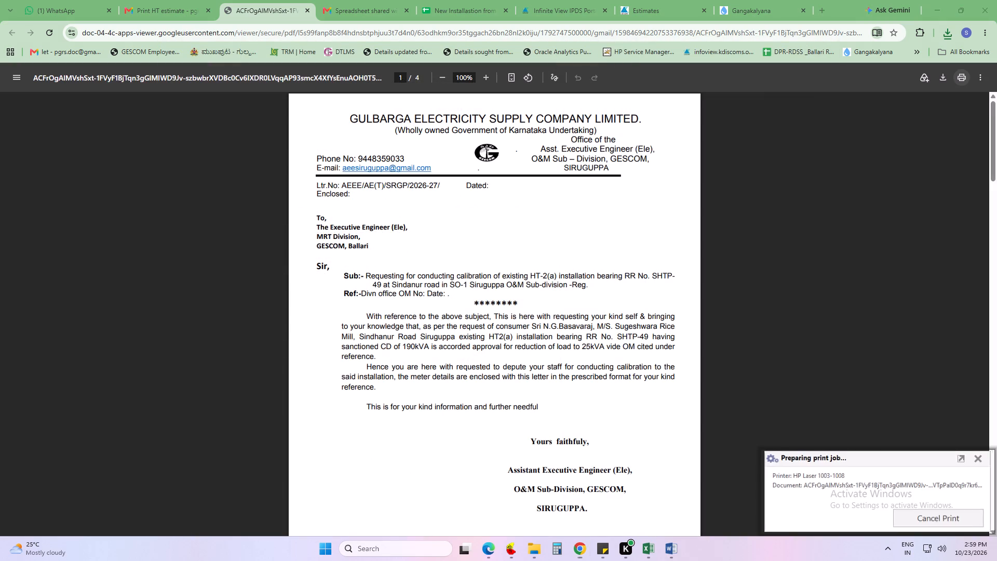
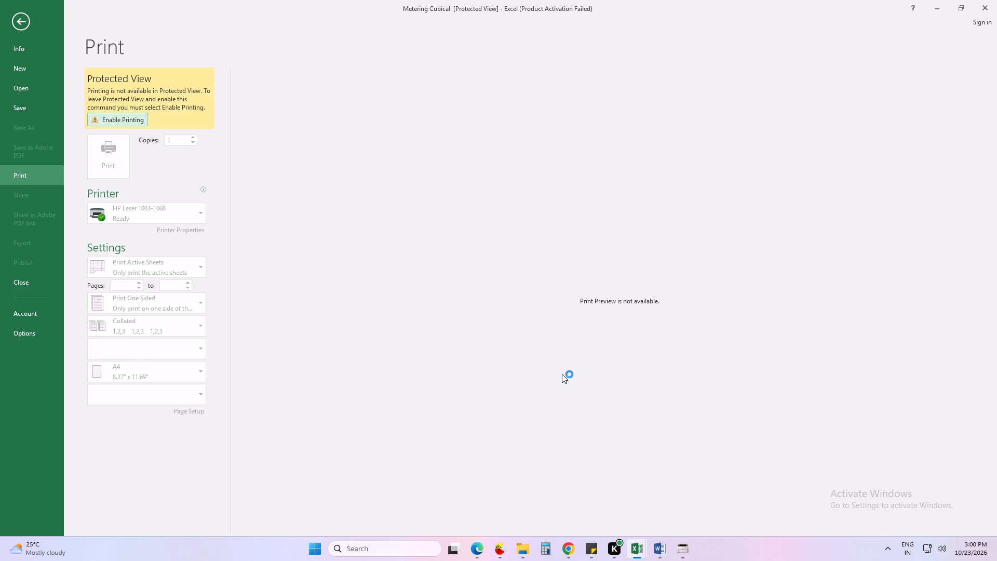
Enable printing for the Metering Cubical workbook that is open in Protected View.
left_click(128, 117)
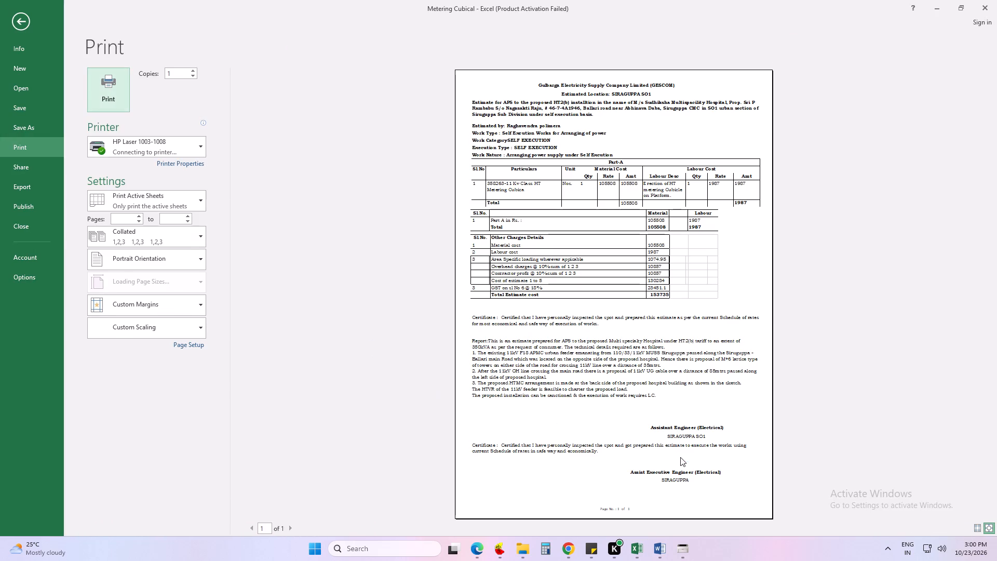
Set the Metering Cubical sheet to Landscape Orientation for printing and check its pages in the preview.
left_click(182, 233)
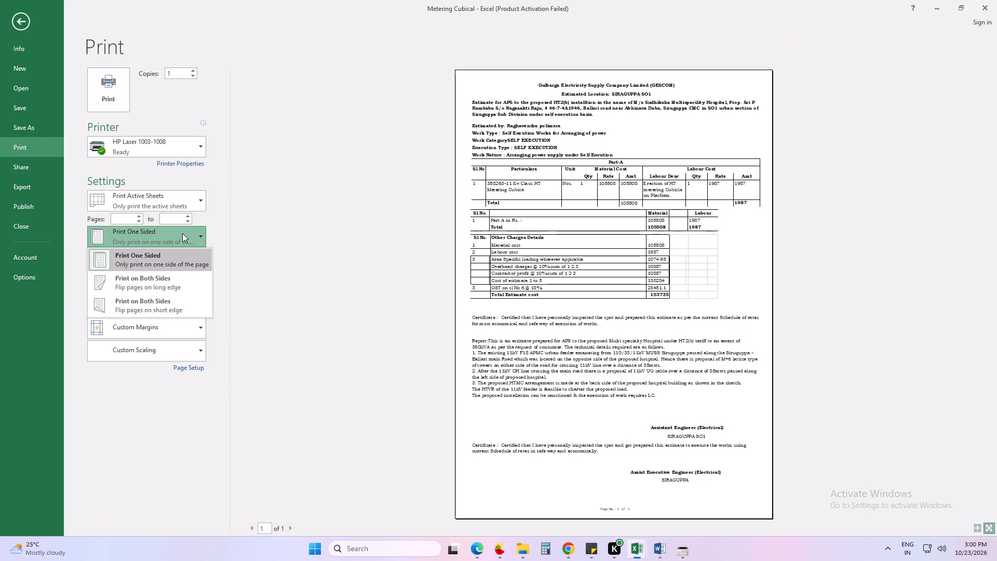
left_click(182, 233)
left_click(173, 279)
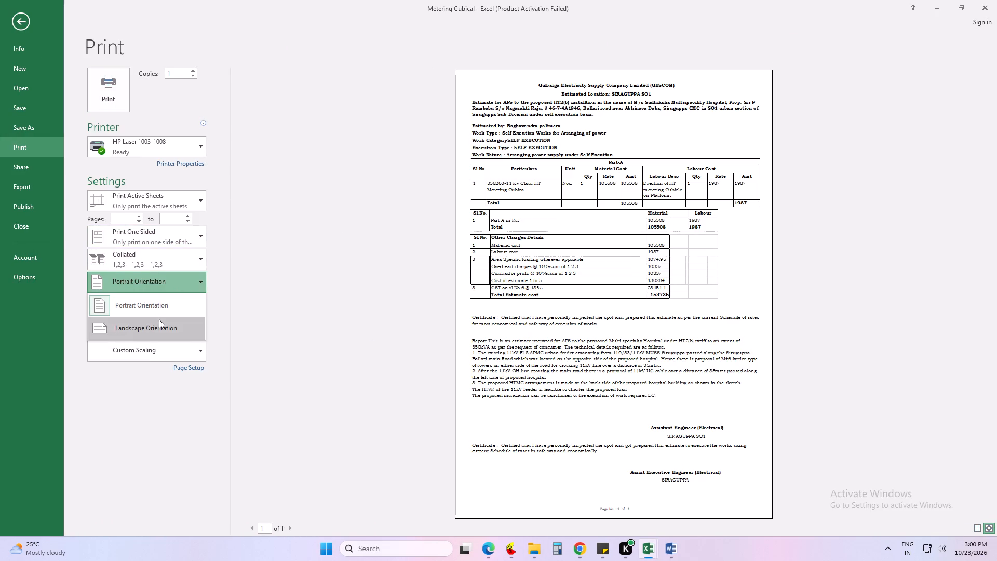
left_click(158, 320)
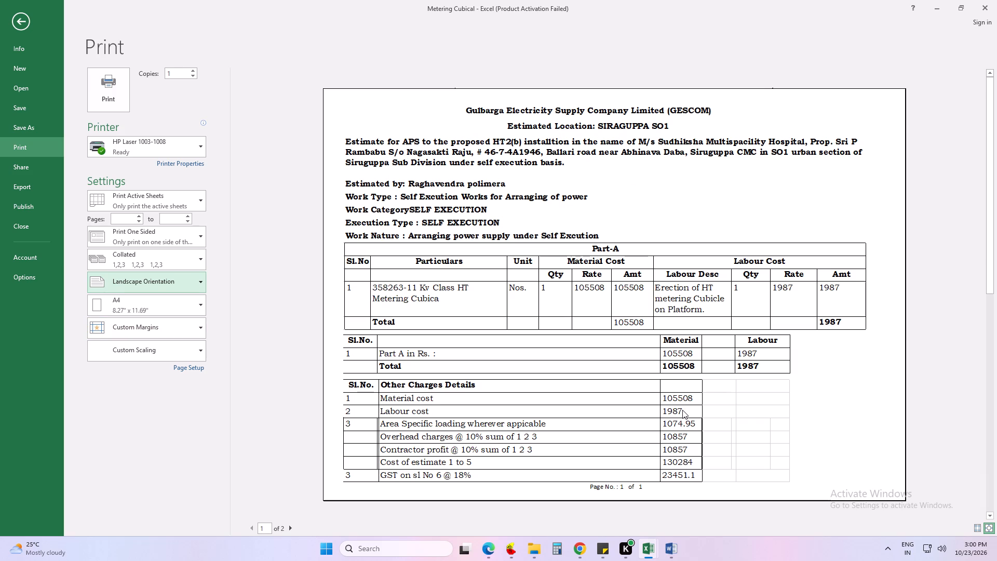
scroll(682, 410, "down", 3)
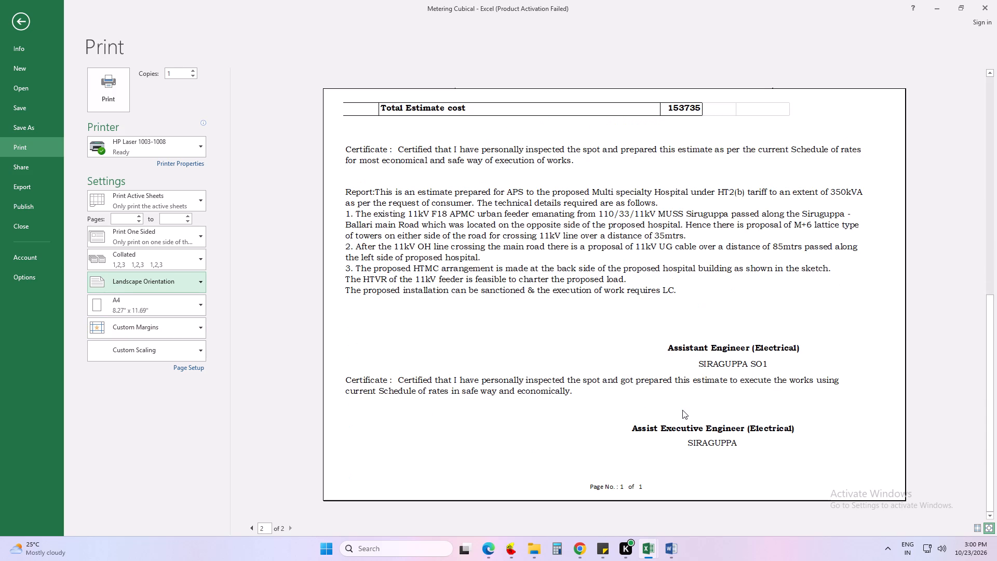
scroll(682, 410, "up", 3)
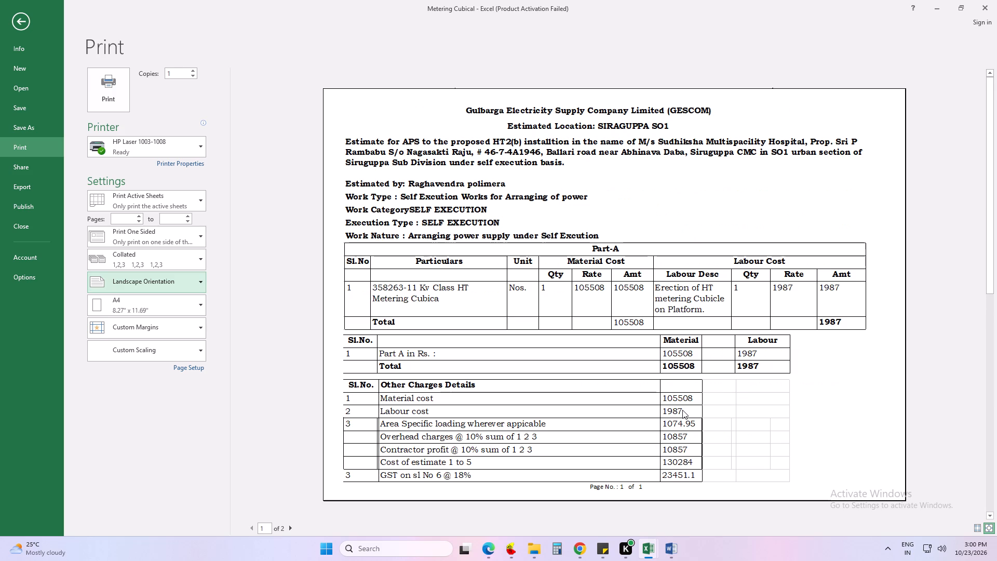
Print one copy of the active Metering Cubical sheet, one-sided on A4, on the HP Laser 1003-1008.
key("ctrl+p")
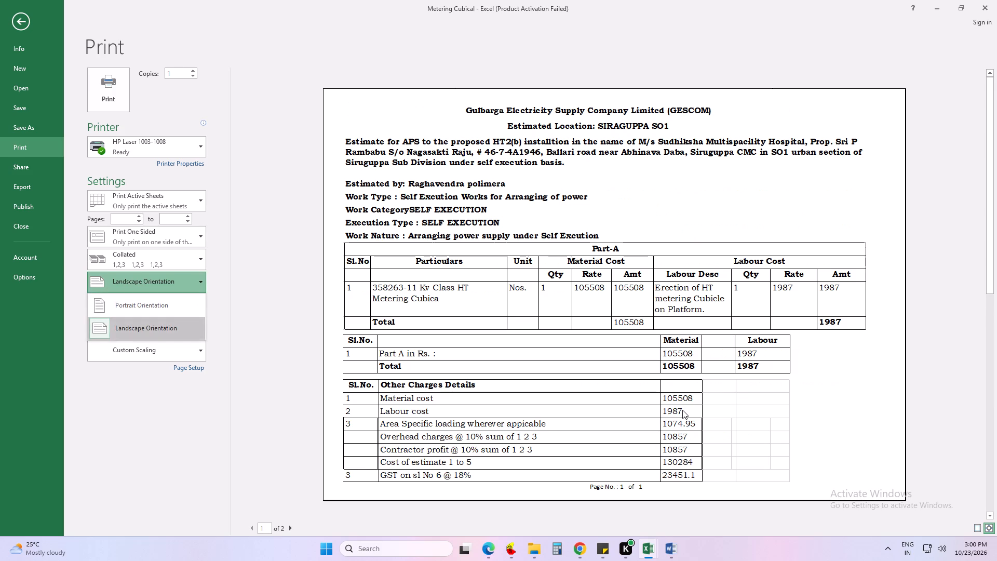
left_click(308, 253)
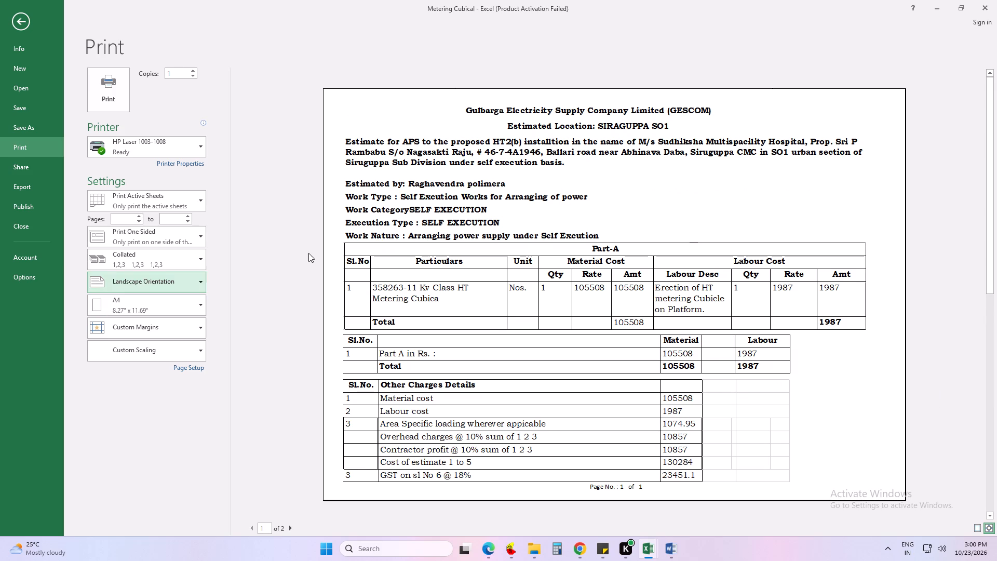
left_click(104, 101)
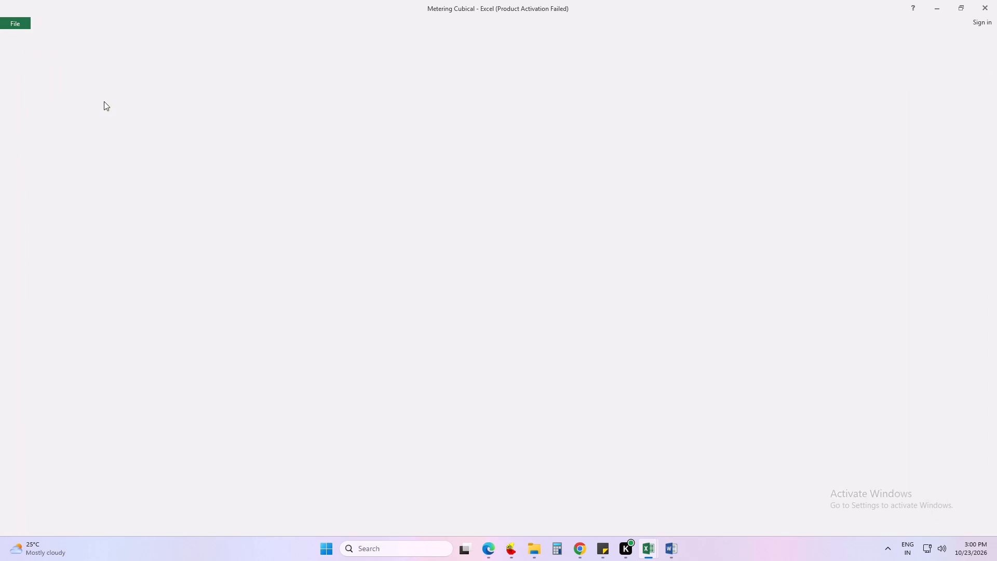
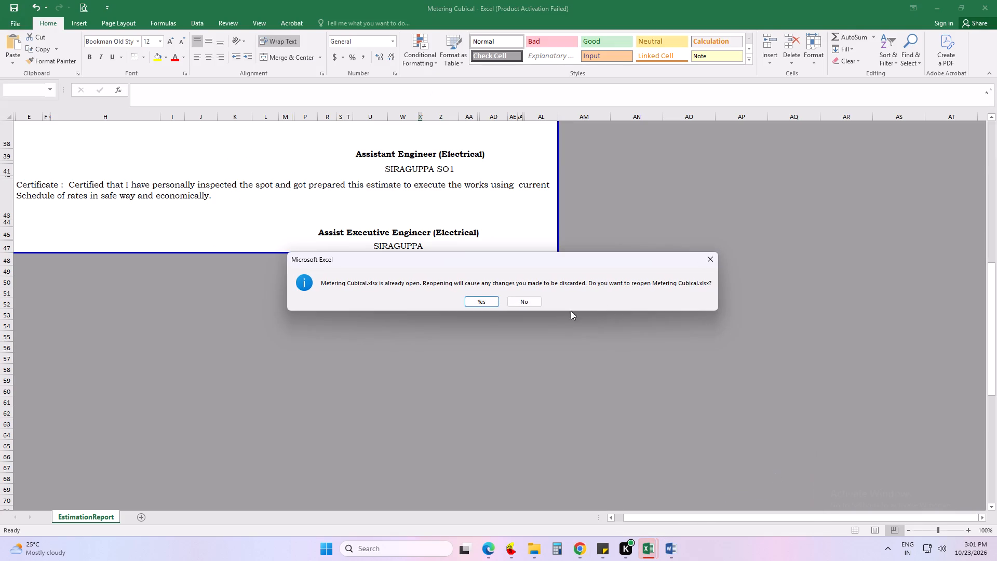
left_click(707, 256)
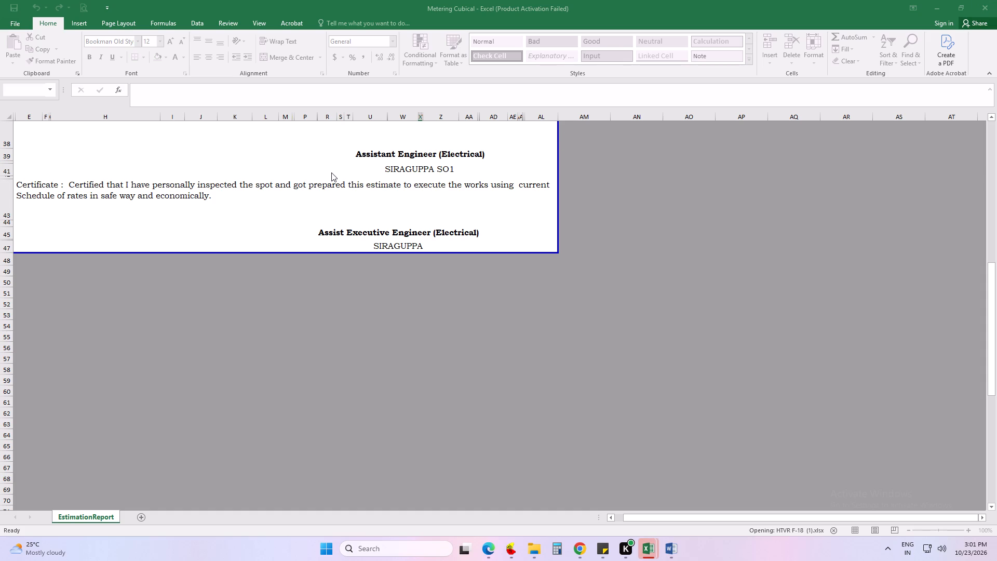
scroll(628, 398, "up", 6)
scroll(357, 356, "up", 4)
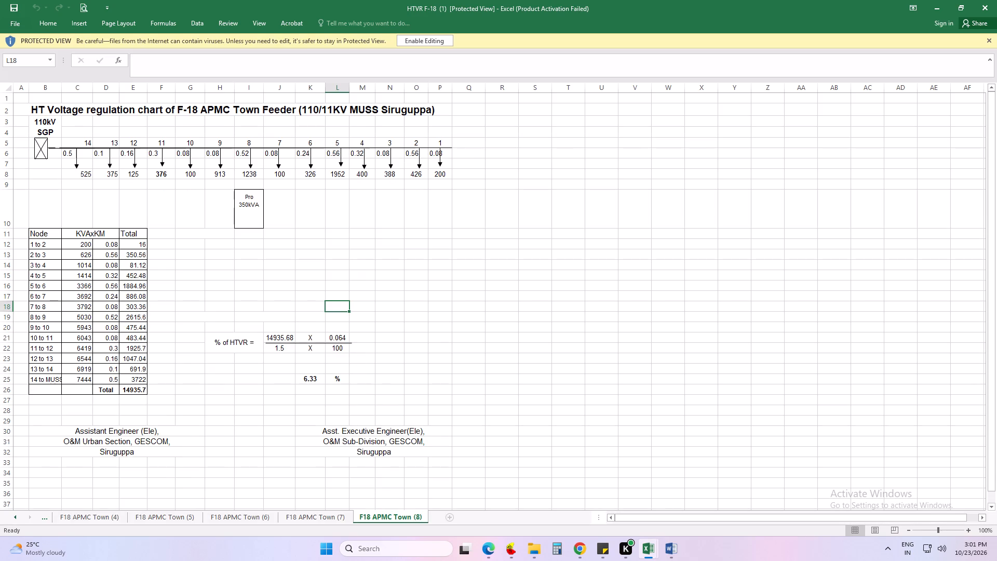
Enable printing for the protected HTVR F-18 workbook and print pages 1 to 1 of the F18 APMC Town (8) sheet.
scroll(154, 292, "down", 4)
scroll(154, 292, "up", 11)
key("ctrl+p")
left_click(129, 121)
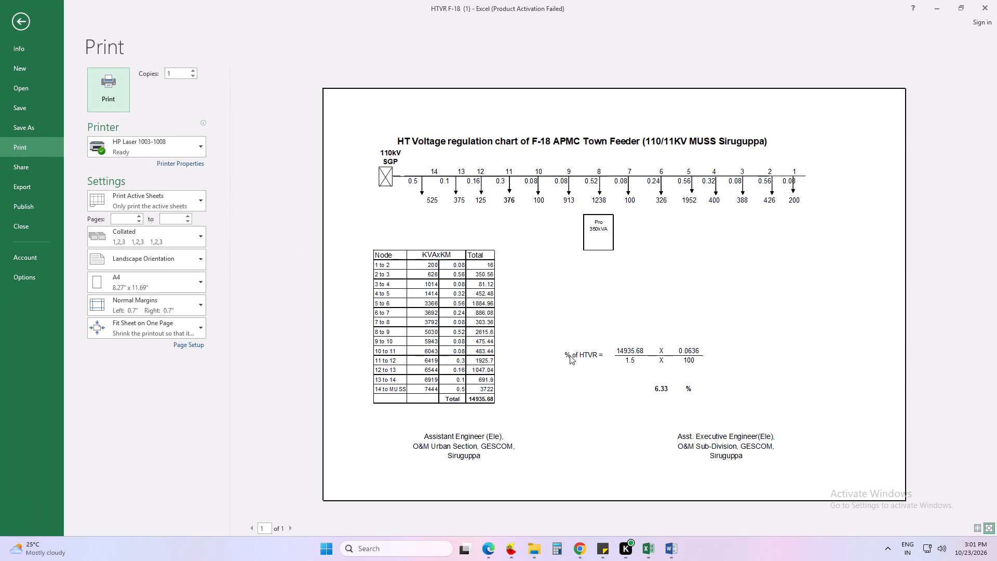
left_click(123, 218)
key("1")
key("Tab")
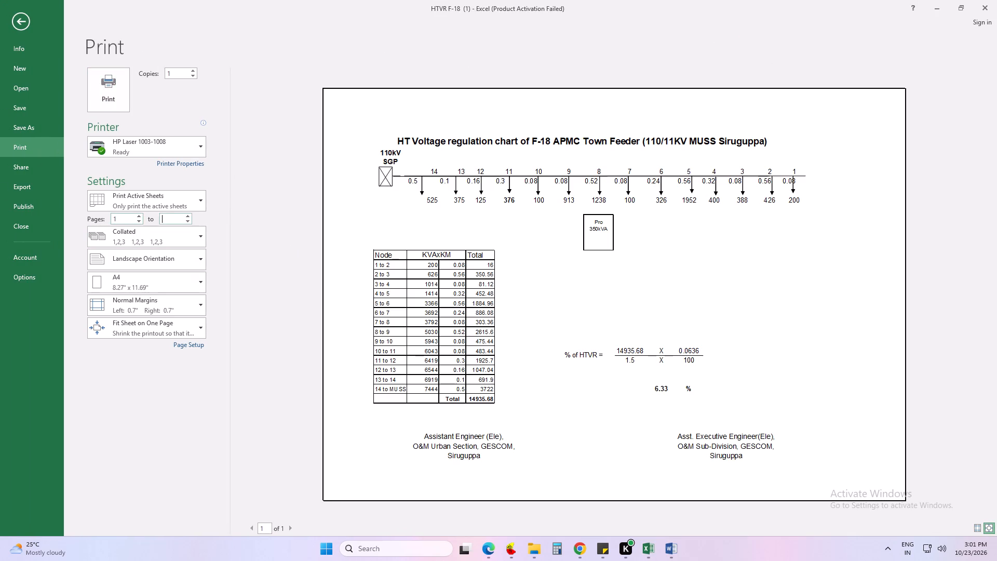
key("1")
key("Return")
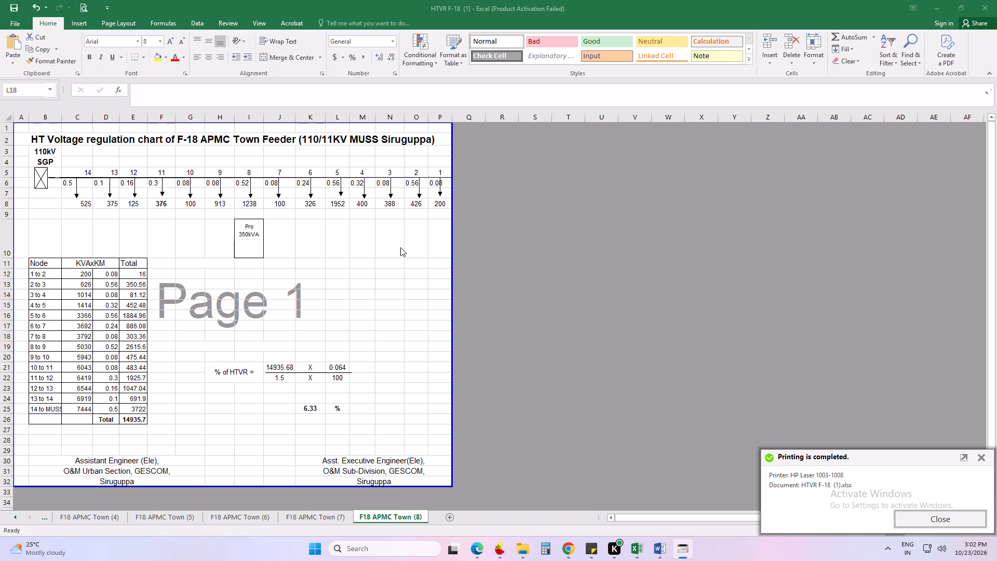
scroll(345, 239, "up", 2)
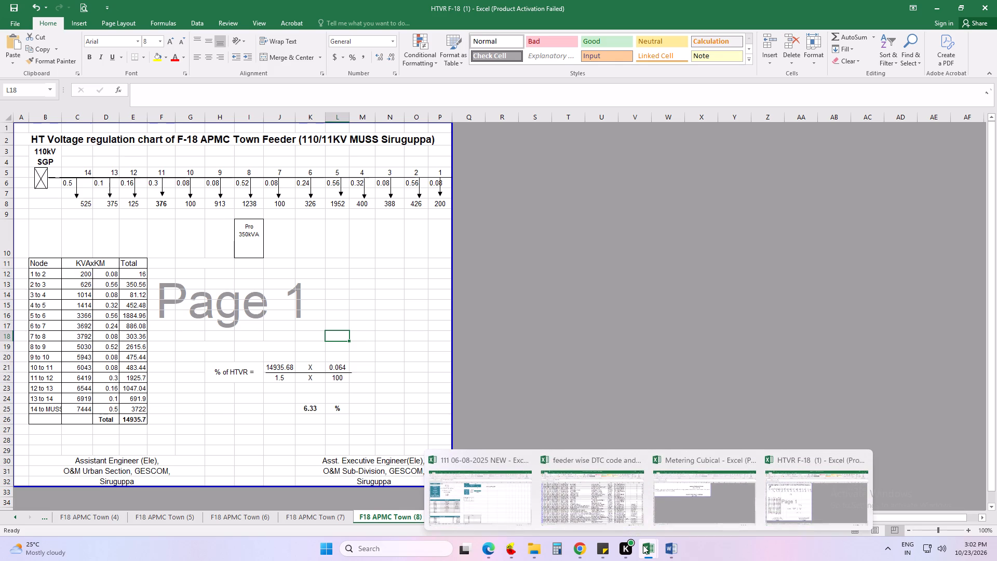
Switch to the Metering Cubical workbook and set its scale-to-fit width to 1 page.
left_click(679, 511)
scroll(173, 296, "up", 14)
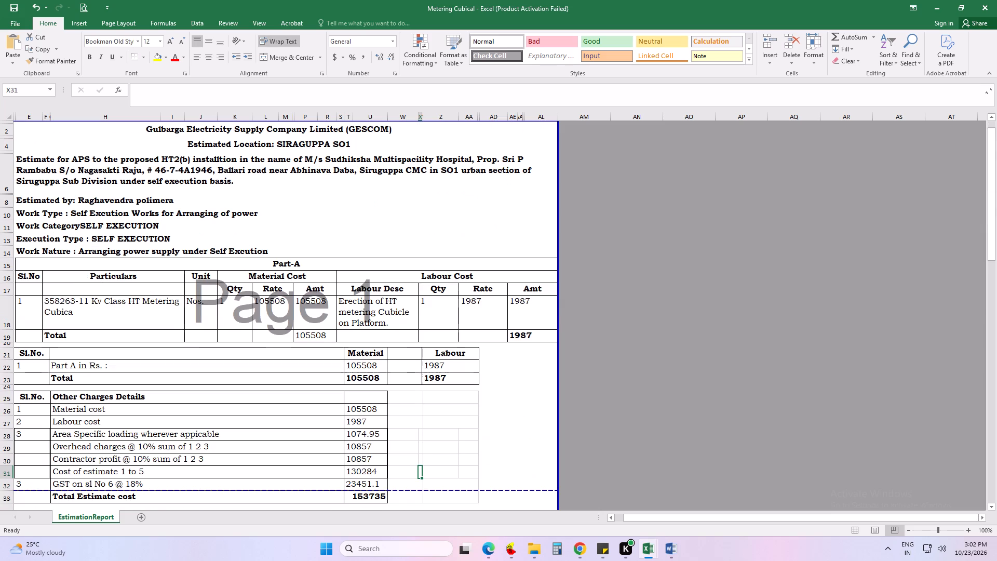
scroll(173, 273, "up", 4)
scroll(376, 72, "up", 1)
left_click(112, 26)
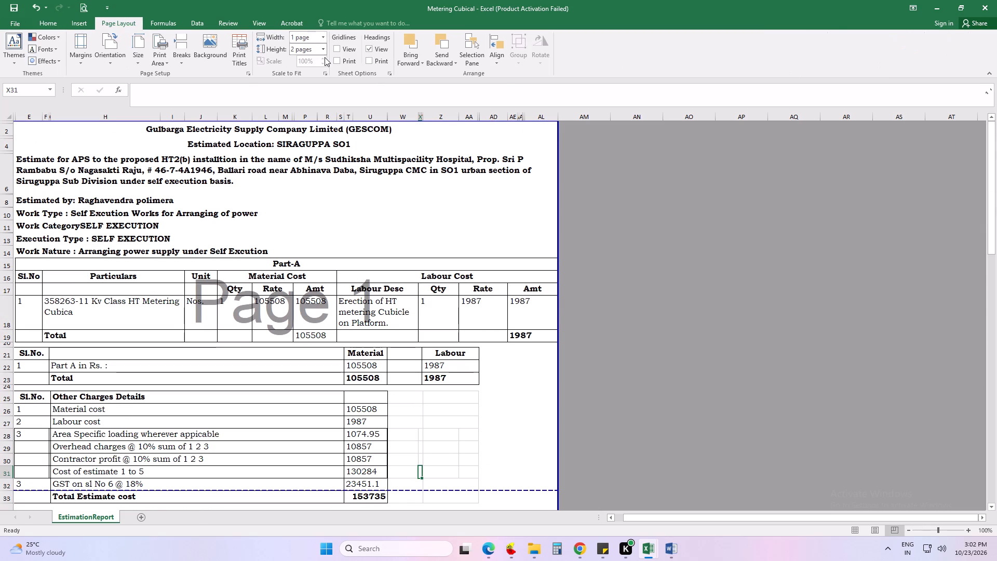
left_click(325, 52)
left_click(325, 52)
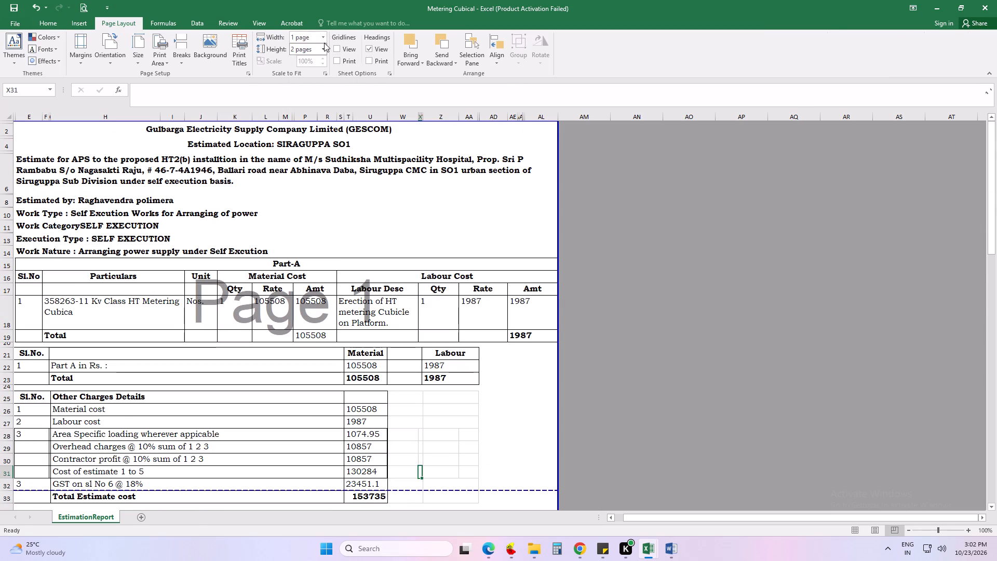
left_click(324, 42)
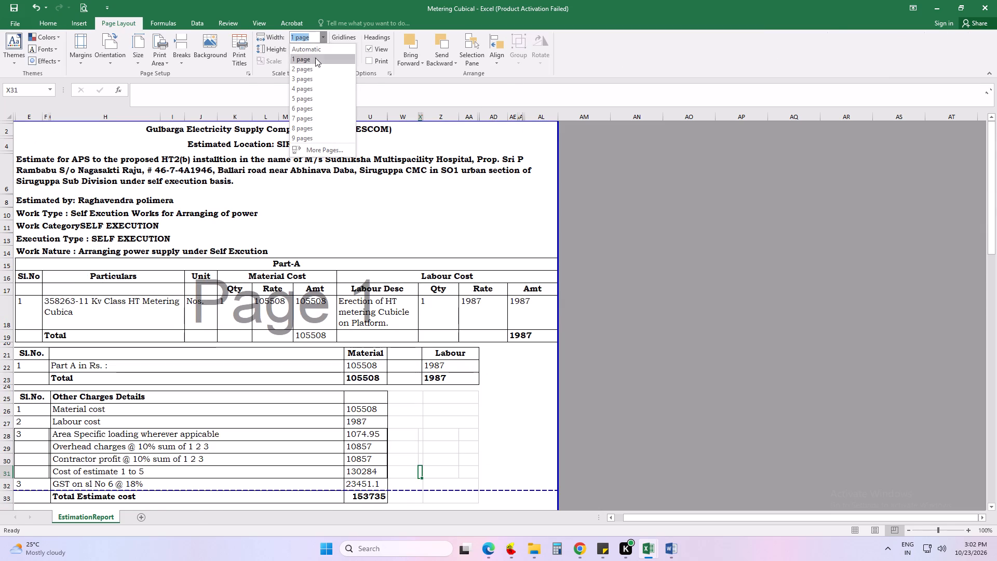
left_click(315, 58)
Set the Metering Cubical sheet to Portrait Orientation for printing.
key("ctrl+p")
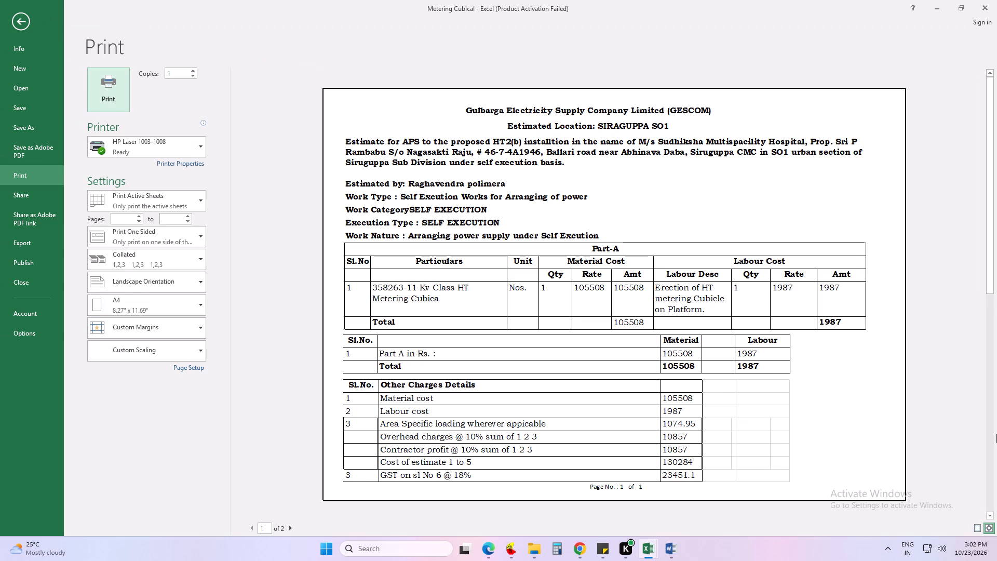
left_click(141, 273)
left_click(155, 301)
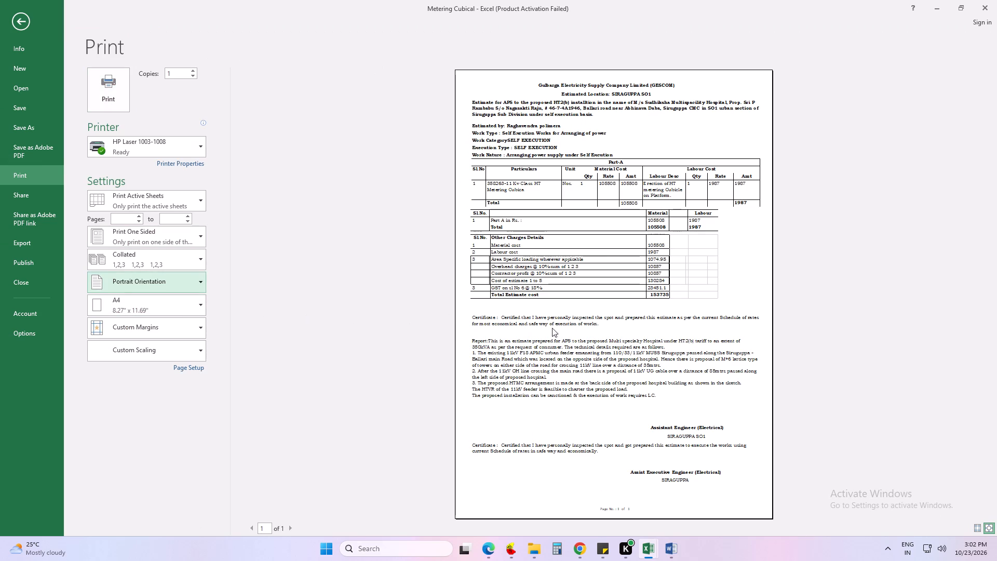
Print pages 1 to 1 of the Metering Cubical sheet on the HP Laser 1003-1008.
left_click(118, 214)
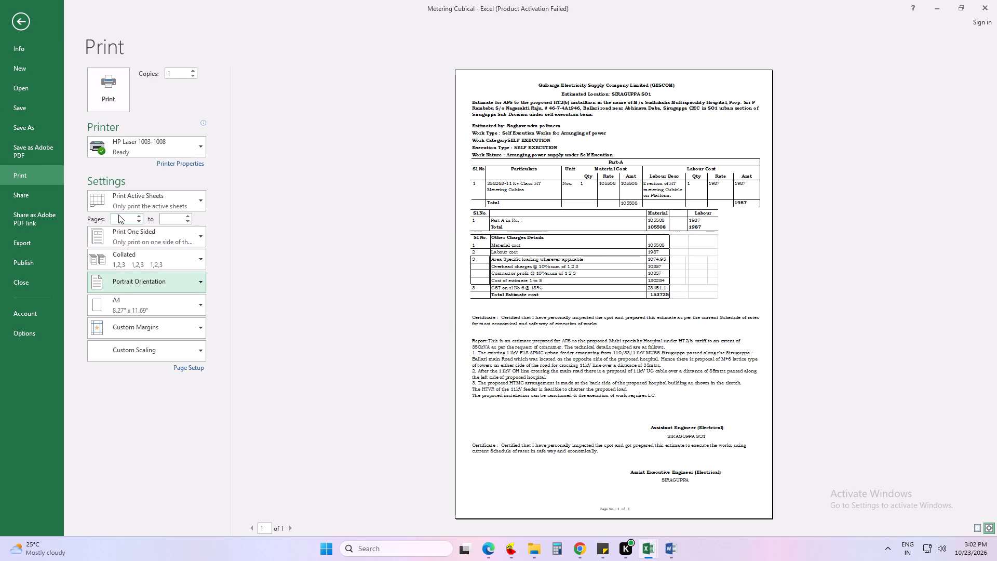
left_click(118, 215)
left_click(123, 223)
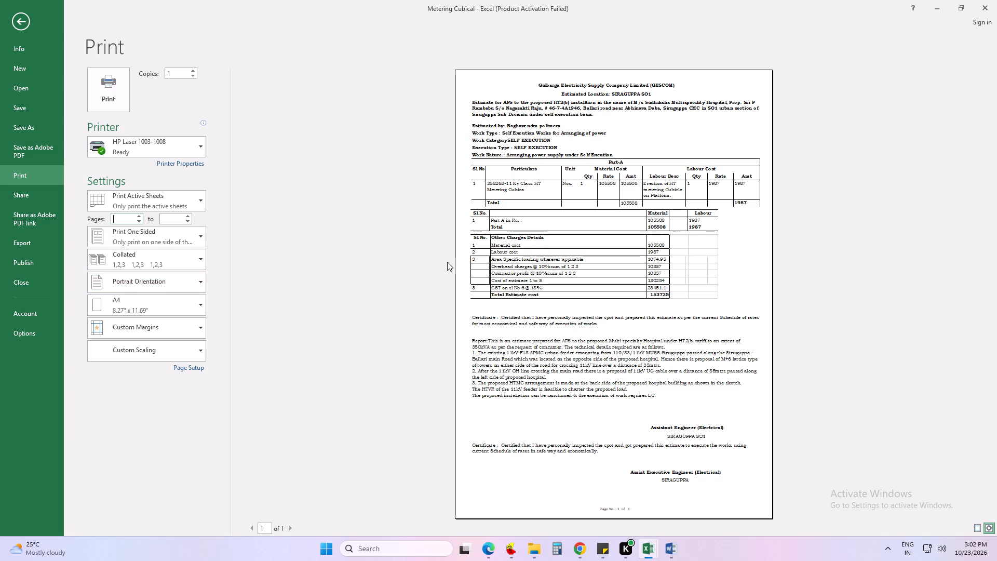
key("1")
key("Tab")
key("1")
Send the active Metering Cubical sheet to the HP Laser 1003-1008 for printing.
key("Return")
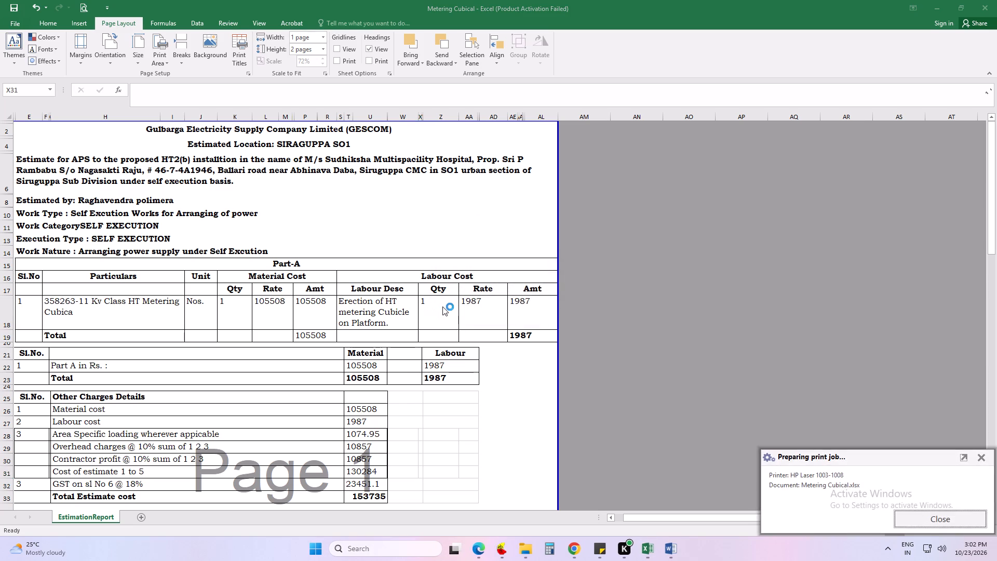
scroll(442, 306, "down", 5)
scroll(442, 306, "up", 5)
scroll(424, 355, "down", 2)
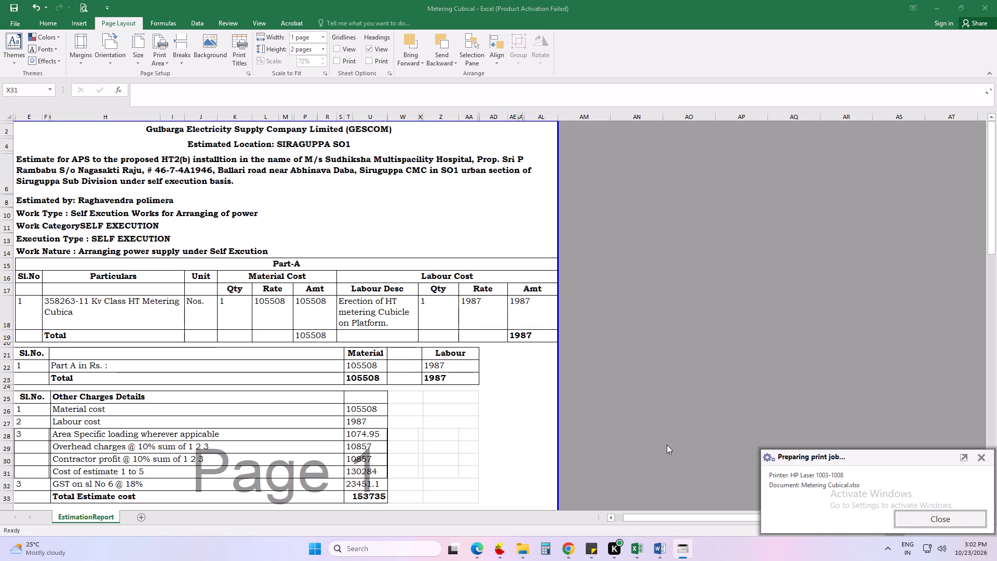
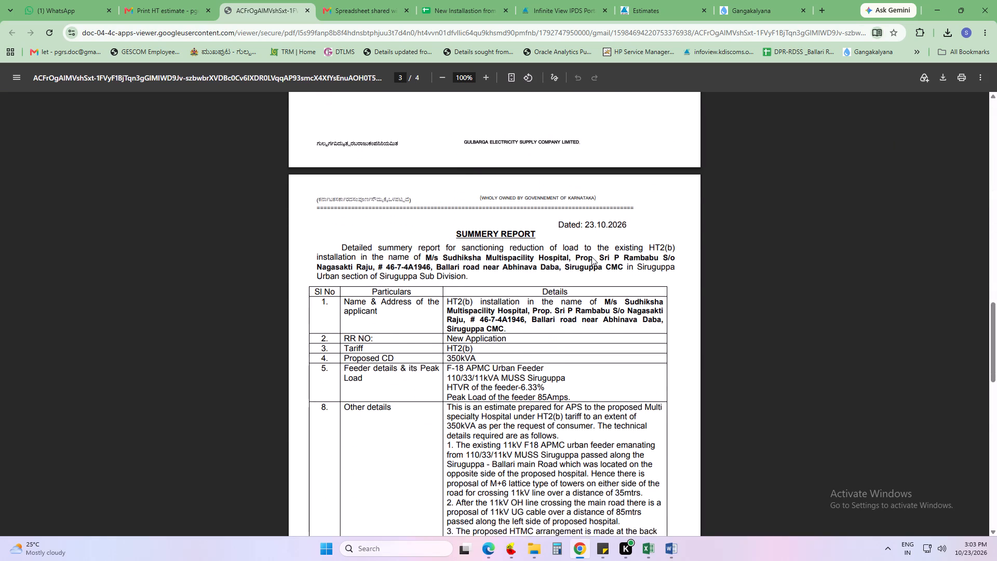
Save a copy of the four-page HT estimate PDF into the Girireddy folder on Local Disk (D:).
scroll(591, 257, "down", 7)
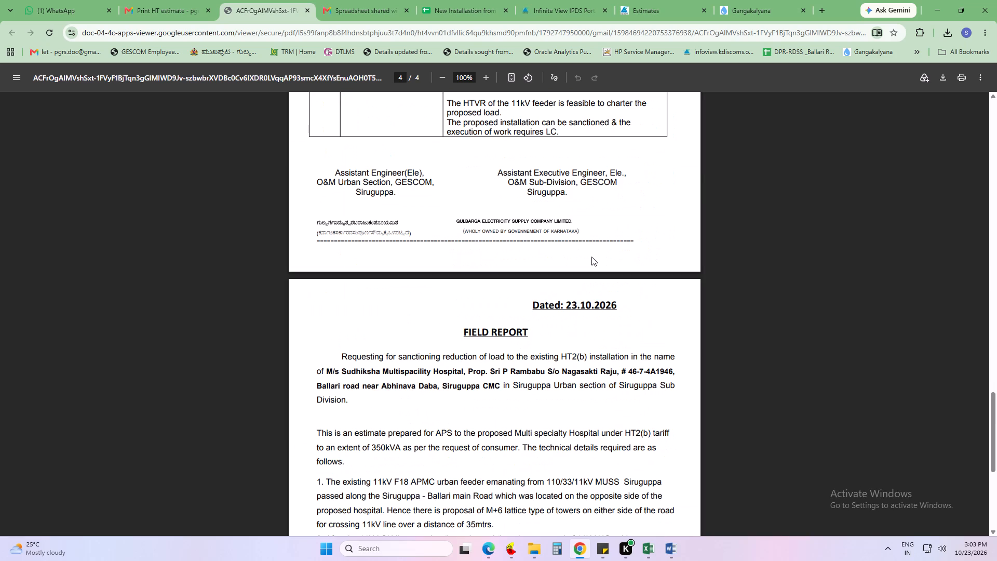
scroll(591, 257, "down", 7)
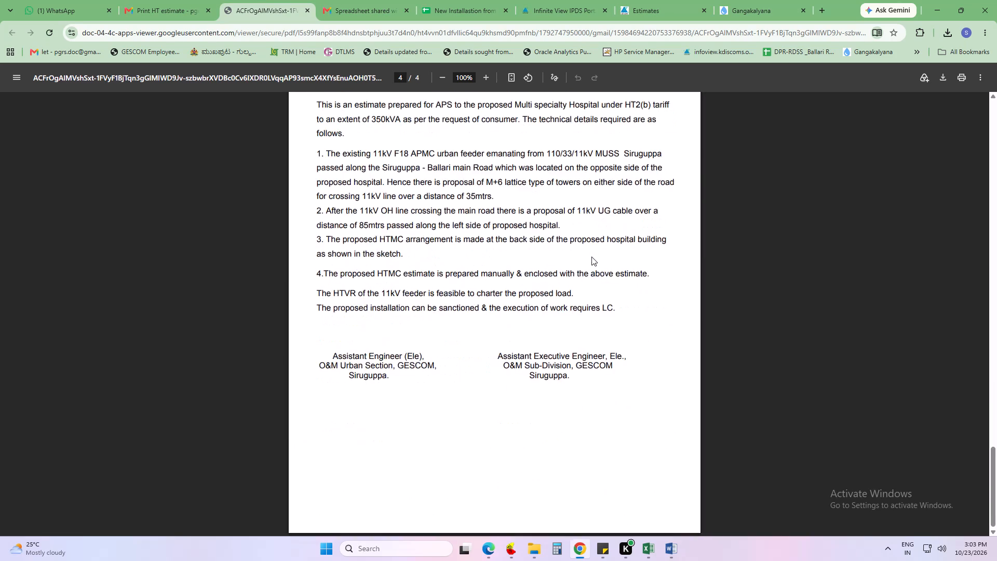
scroll(591, 257, "up", 19)
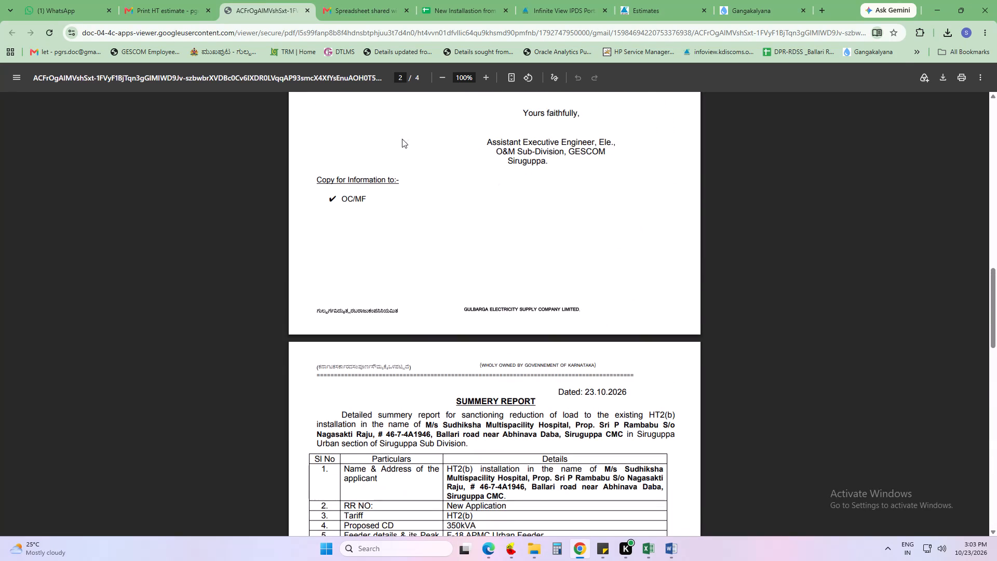
left_click(940, 76)
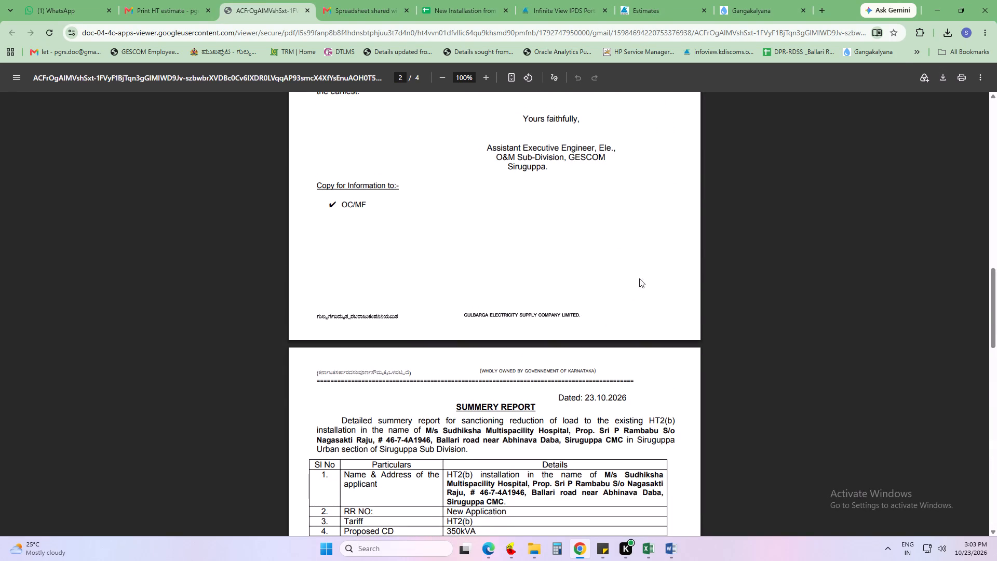
scroll(455, 251, "up", 11)
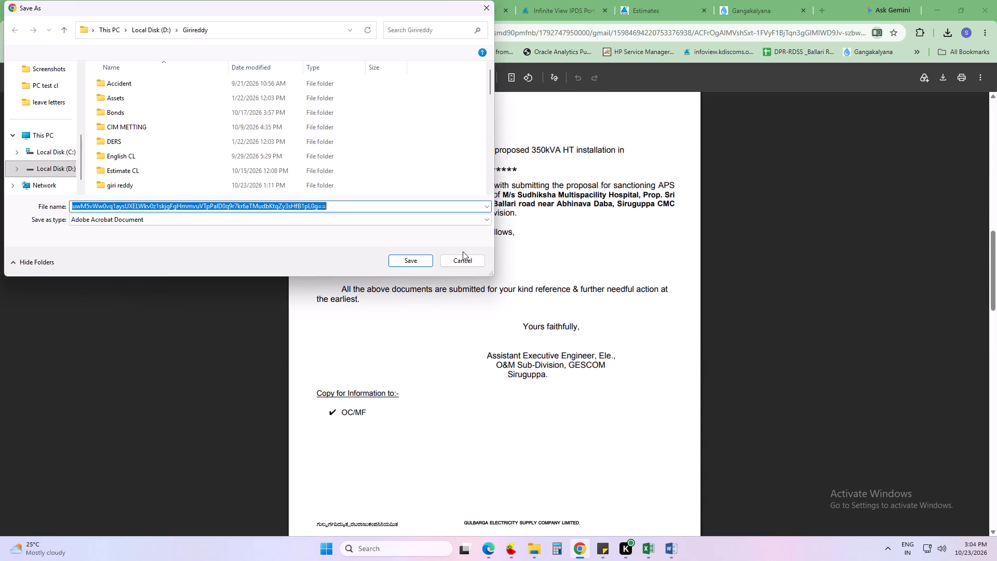
left_click(408, 257)
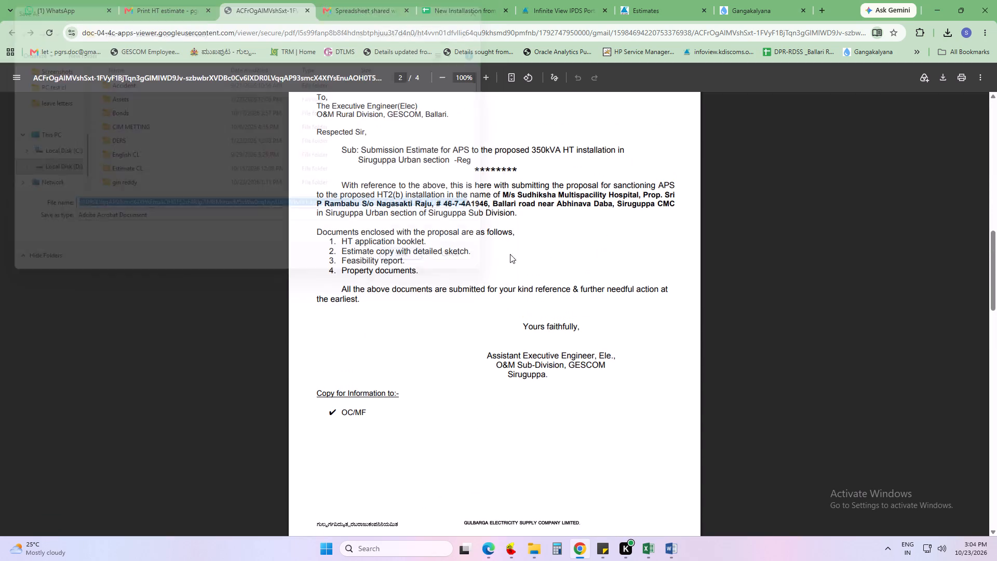
Print custom pages 3-4 of the HT estimate PDF, the summary and field reports, on the HP Laser 1003-1008.
scroll(478, 283, "up", 13)
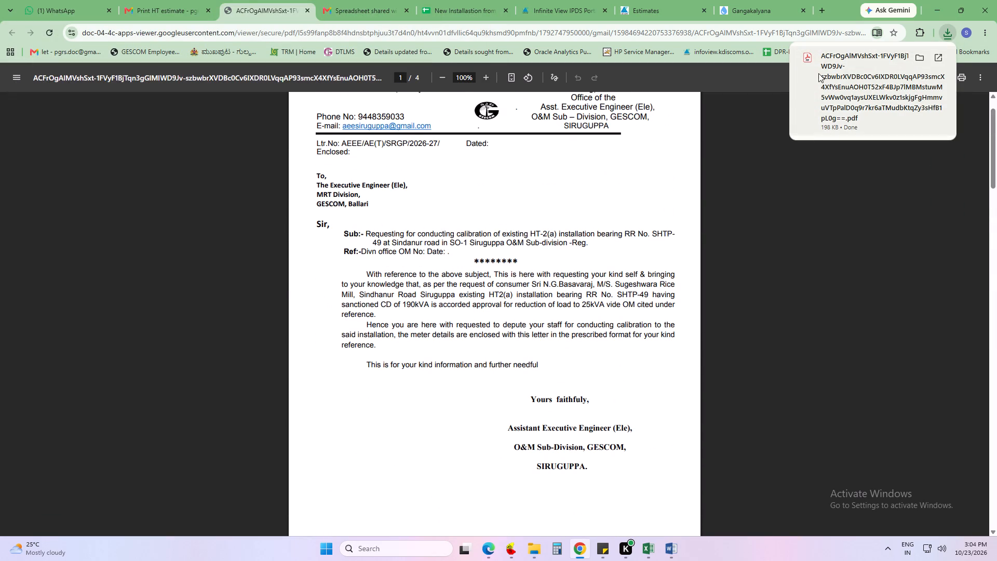
scroll(357, 184, "up", 6)
scroll(357, 184, "down", 8)
scroll(357, 184, "up", 4)
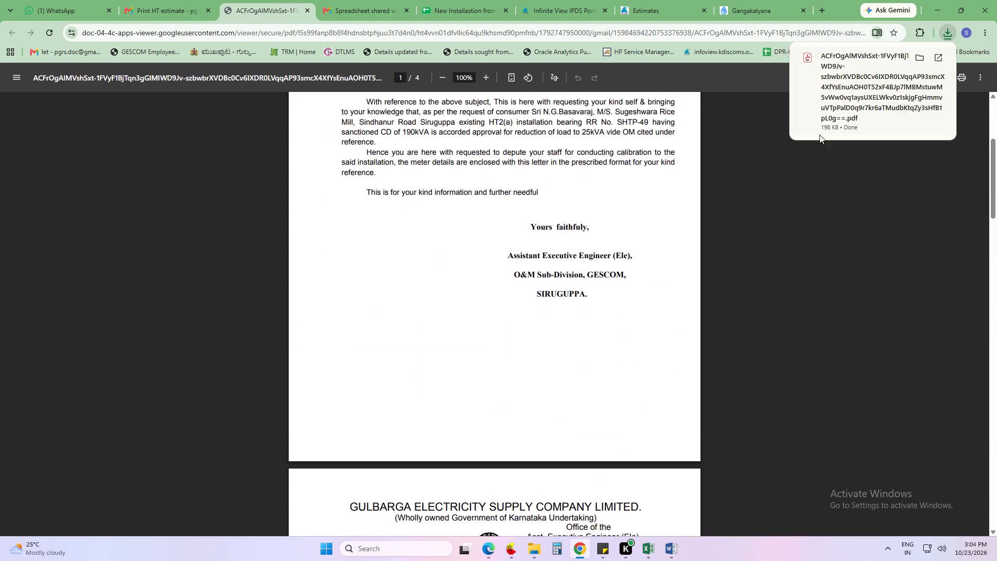
left_click(965, 77)
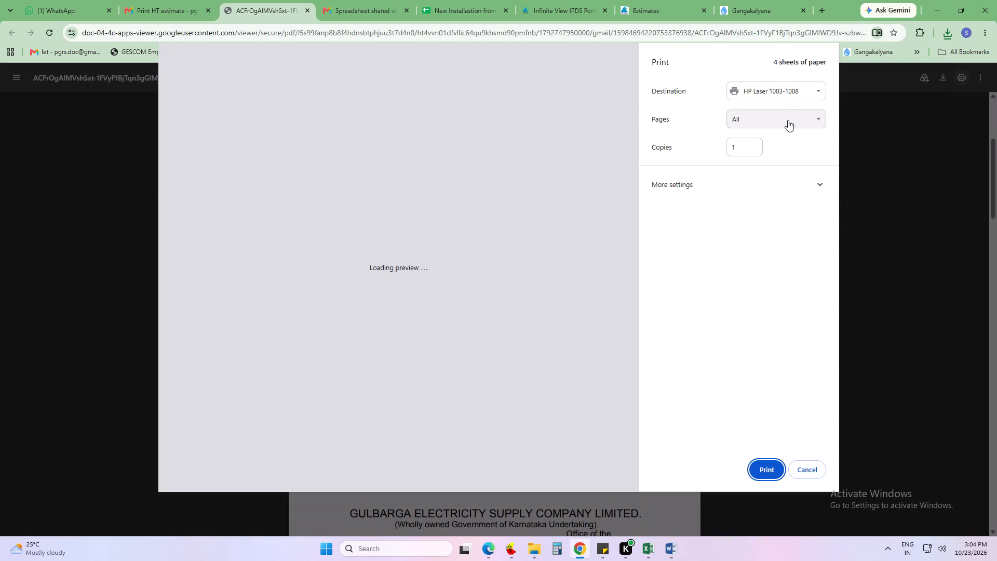
left_click(786, 122)
left_click(770, 173)
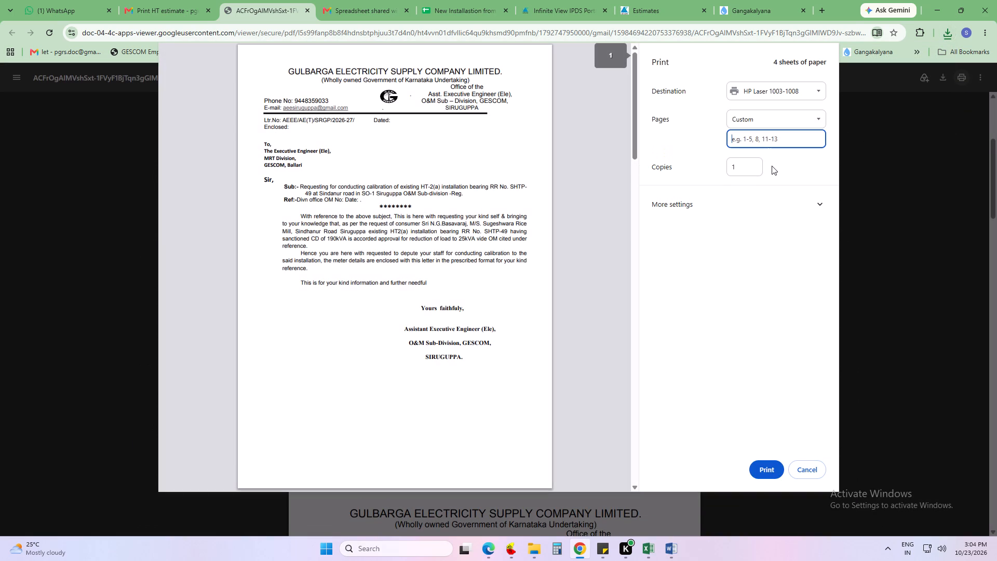
type("3-4")
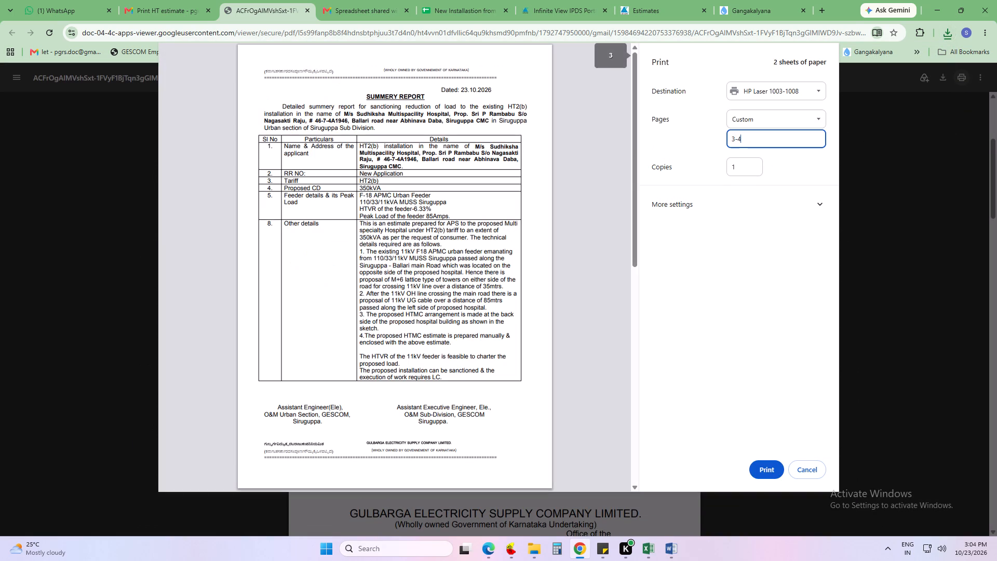
key("Return")
Review the summary report and field report pages of the HT estimate PDF.
scroll(527, 391, "down", 19)
scroll(527, 391, "down", 2)
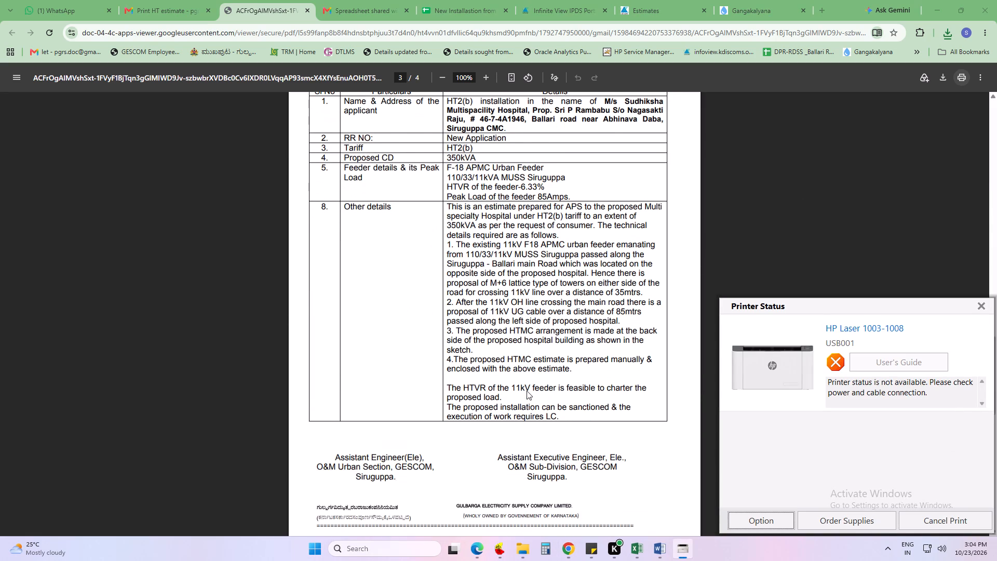
scroll(527, 391, "down", 9)
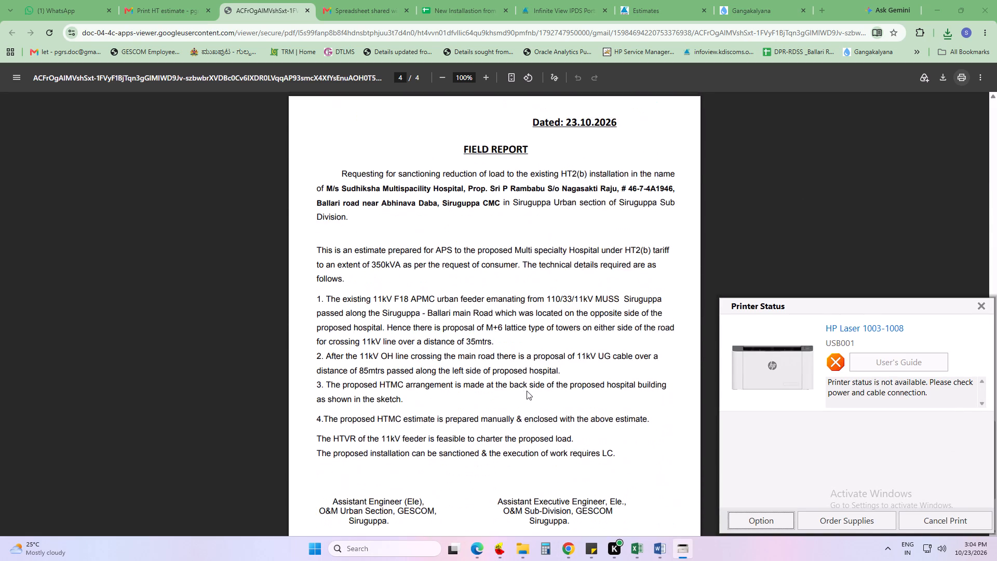
scroll(527, 391, "down", 5)
scroll(527, 391, "up", 7)
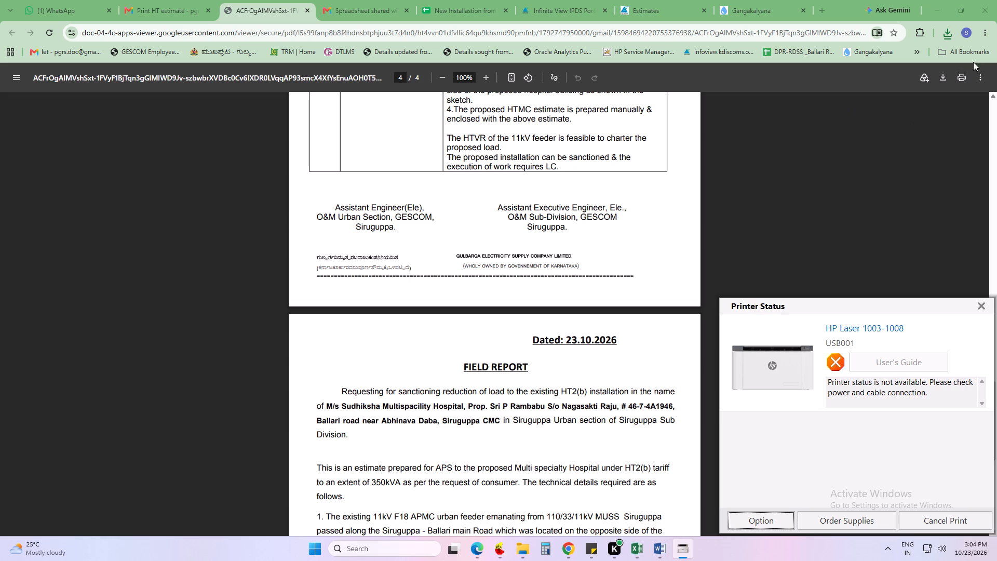
Open the browser's list of recent downloads.
left_click(949, 26)
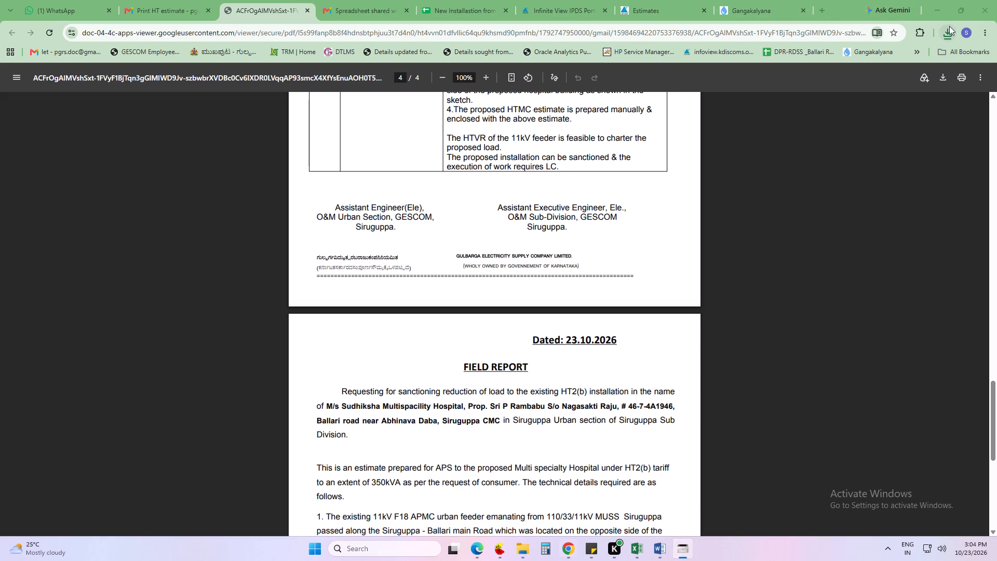
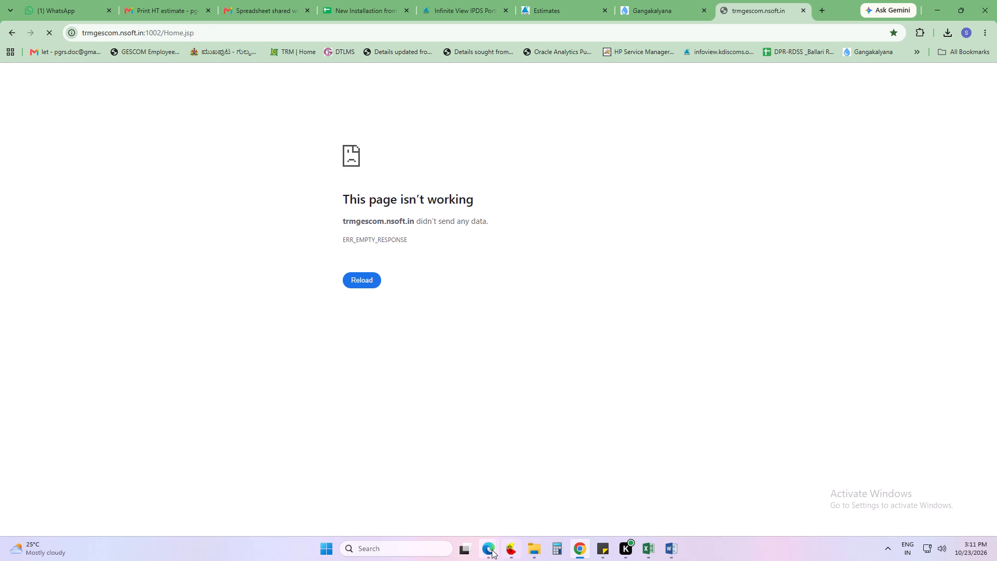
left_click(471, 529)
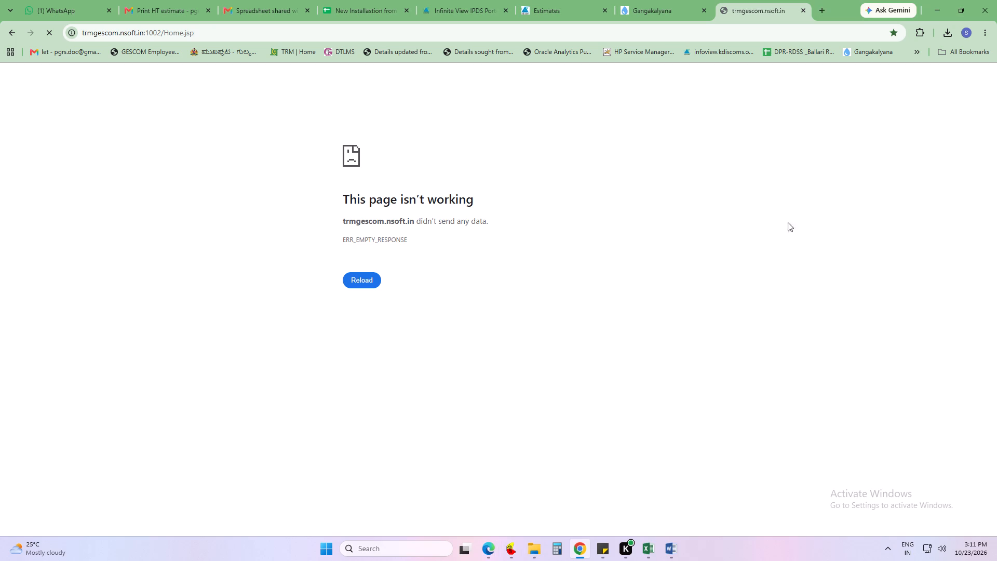
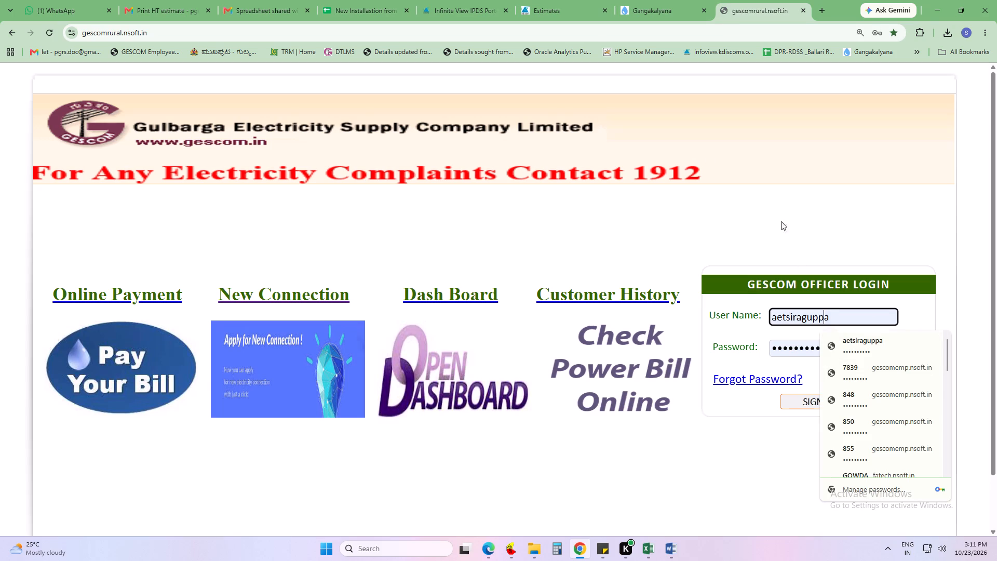
Open the bookmarked TRM Home page in a new browser tab.
left_click(826, 8)
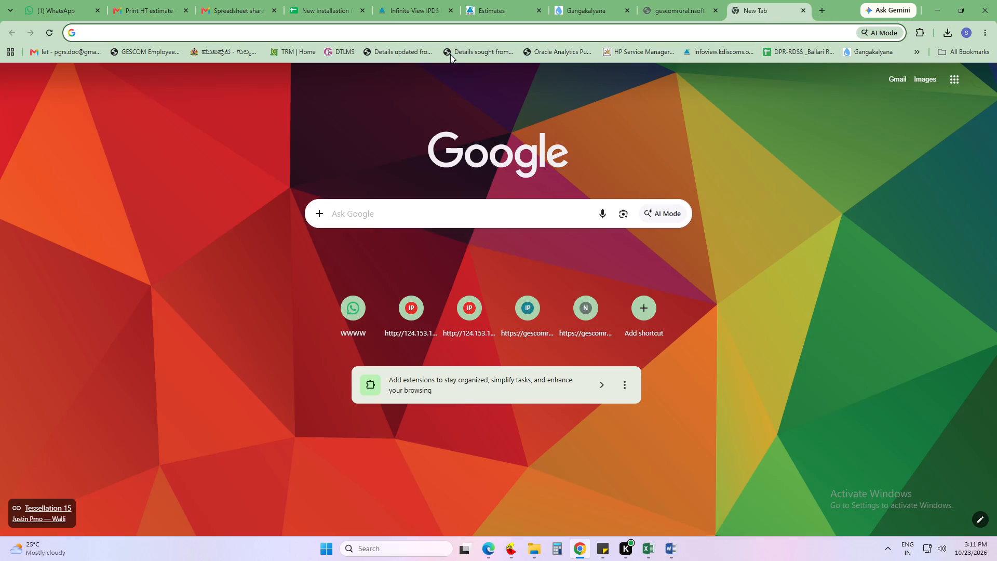
left_click(274, 46)
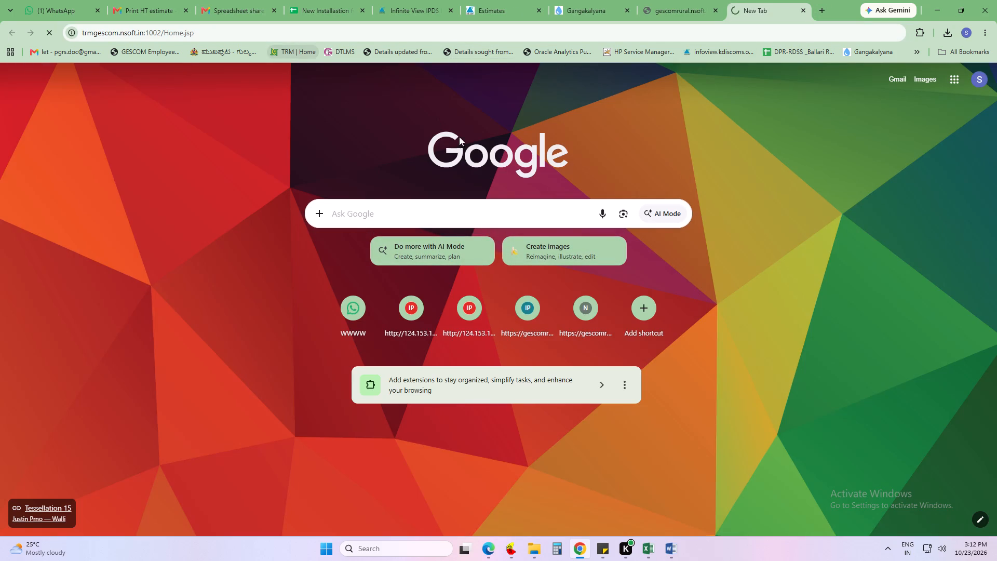
scroll(156, 183, "up", 4)
scroll(156, 183, "down", 2)
Switch to the Microsoft Edge window showing the Infinite View IPDS Portal.
left_click(455, 518)
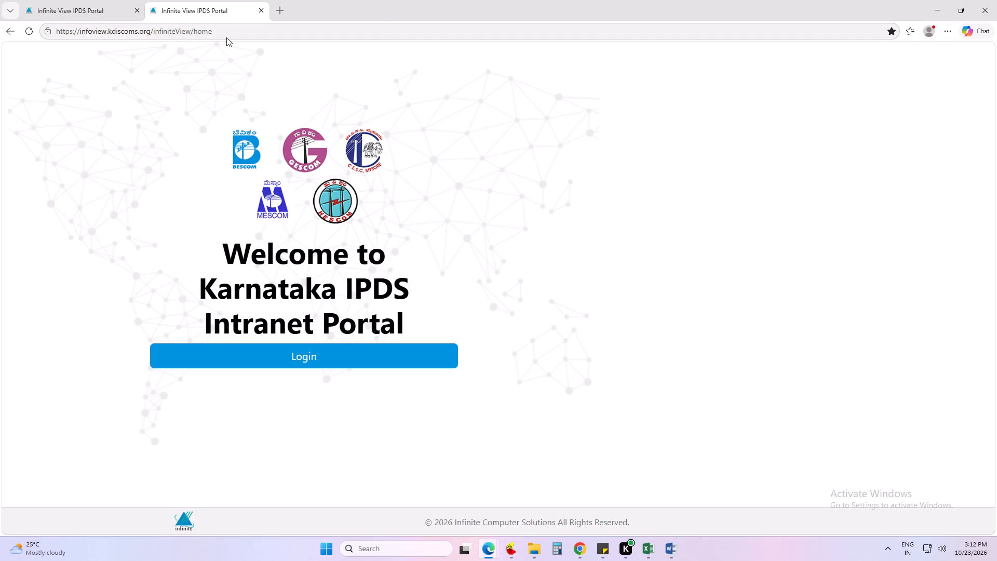
Open the saved TRM | Home site in a new Microsoft Edge tab.
left_click(273, 10)
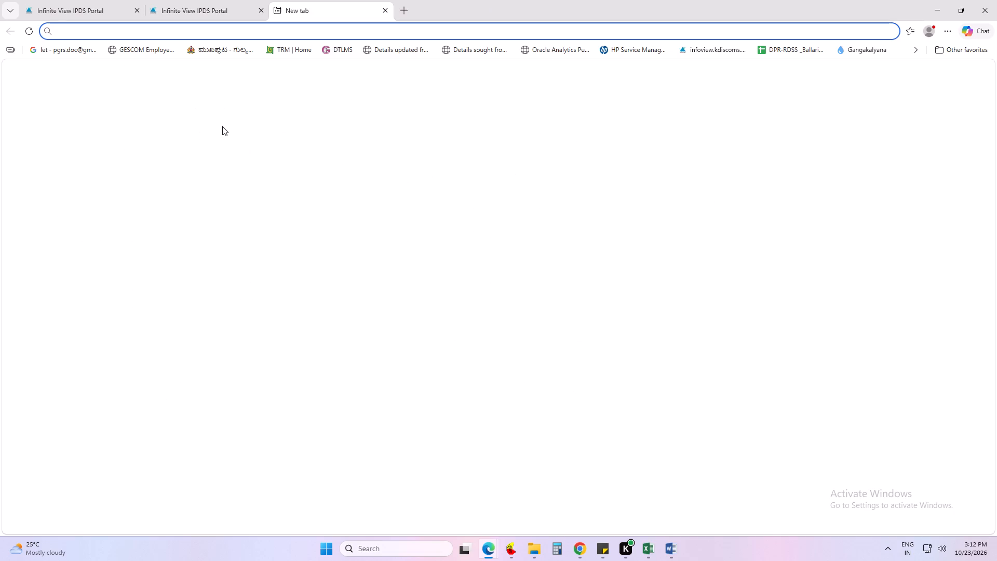
left_click(283, 50)
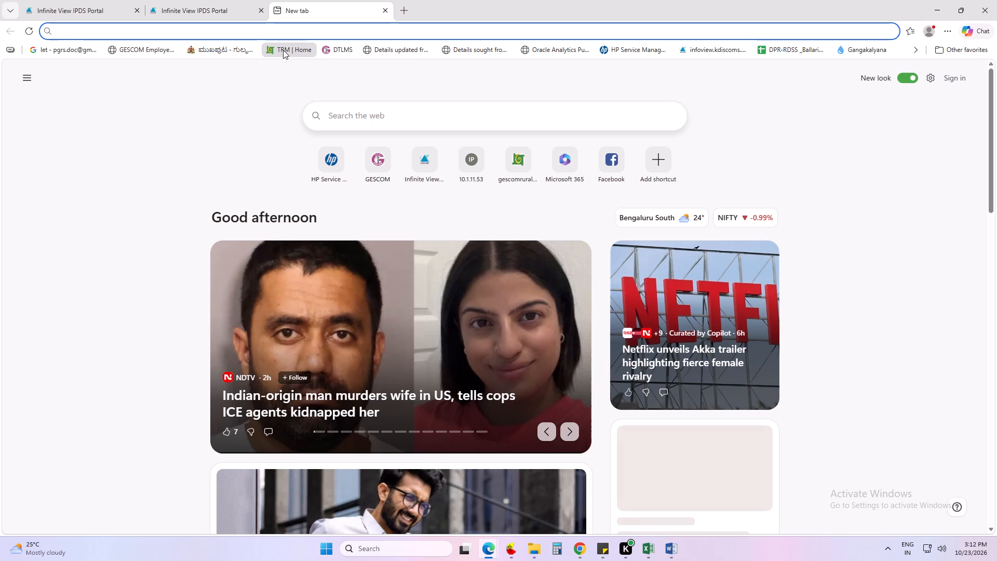